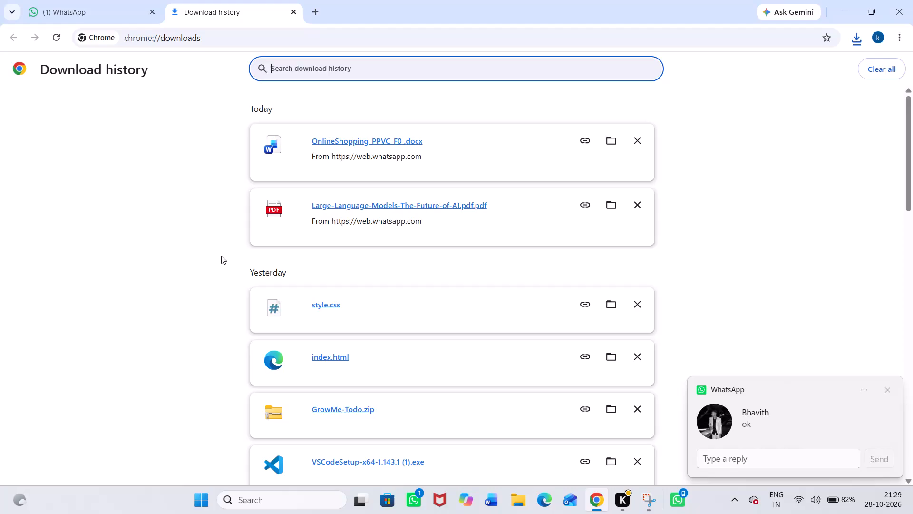
Open the downloaded OnlineShopping_PPVC_F0 document and enable it for editing.
click(363, 138)
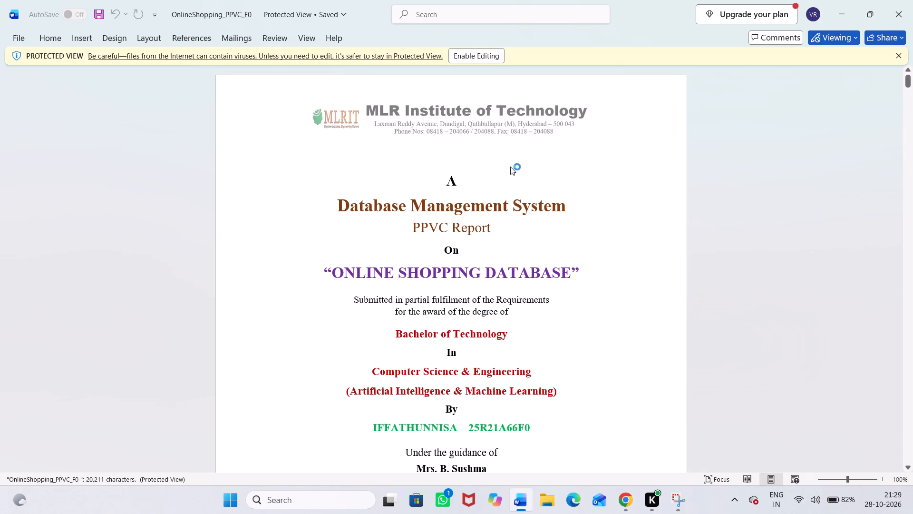
click(465, 55)
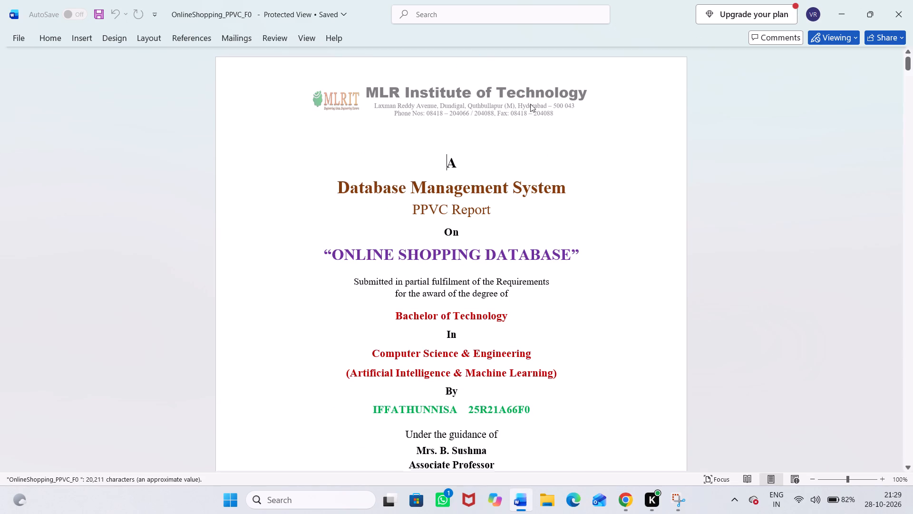
Replace the student name in the green line under "By" on the cover page with the new student's name.
scroll(471, 254, down, 1)
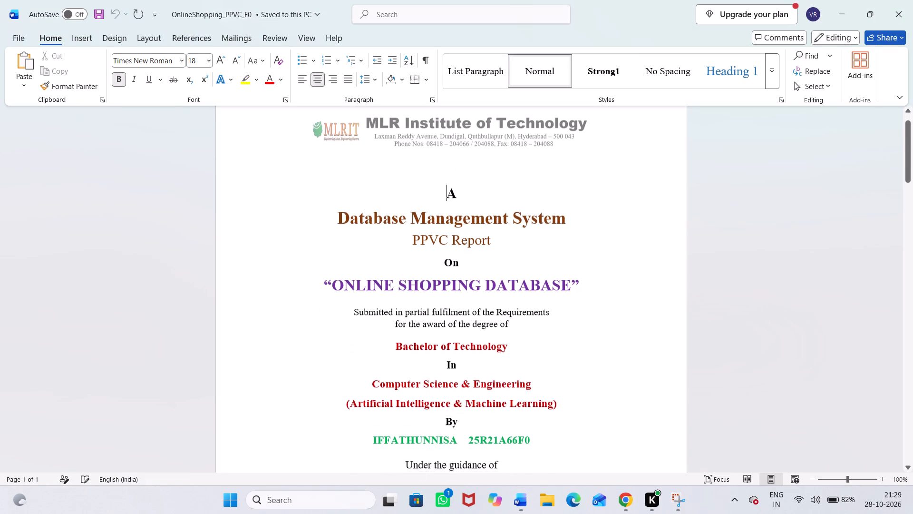
scroll(471, 254, down, 2)
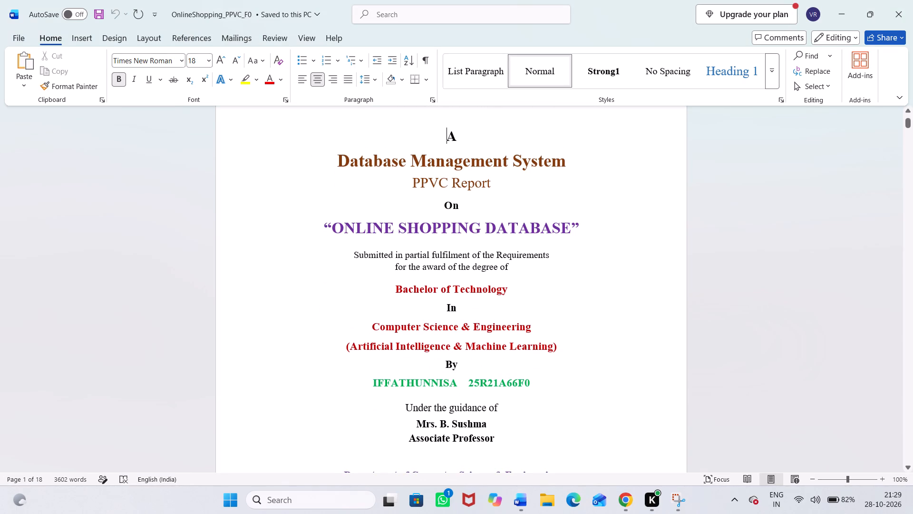
scroll(413, 284, down, 4)
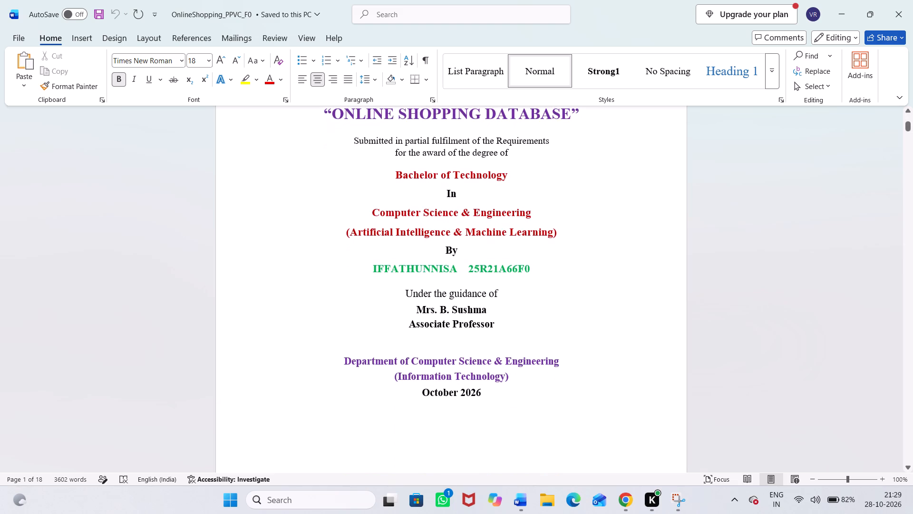
click(461, 266)
click(456, 270)
key(BackSpace)
key(BackSpace)
key(BackSpace)
key(BackSpace)
key(BackSpace)
key(BackSpace)
key(BackSpace)
key(BackSpace)
key(BackSpace)
key(BackSpace)
key(BackSpace)
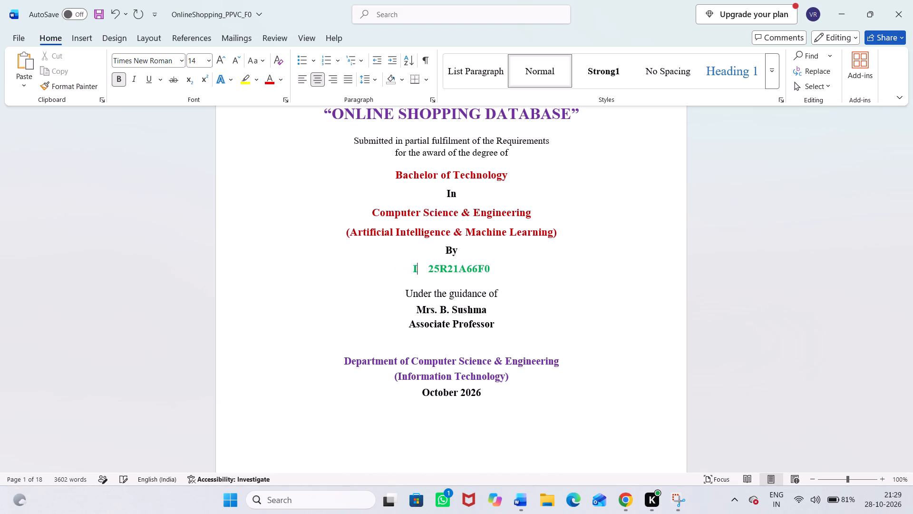
key(BackSpace)
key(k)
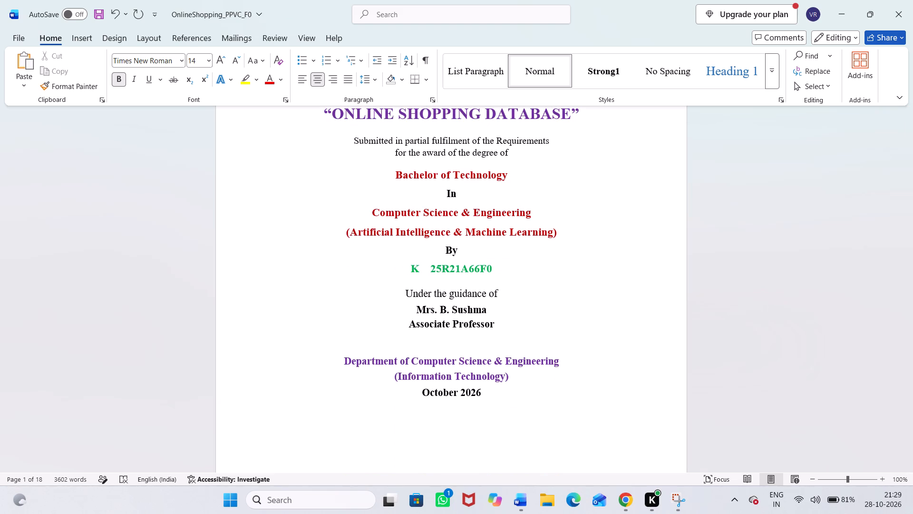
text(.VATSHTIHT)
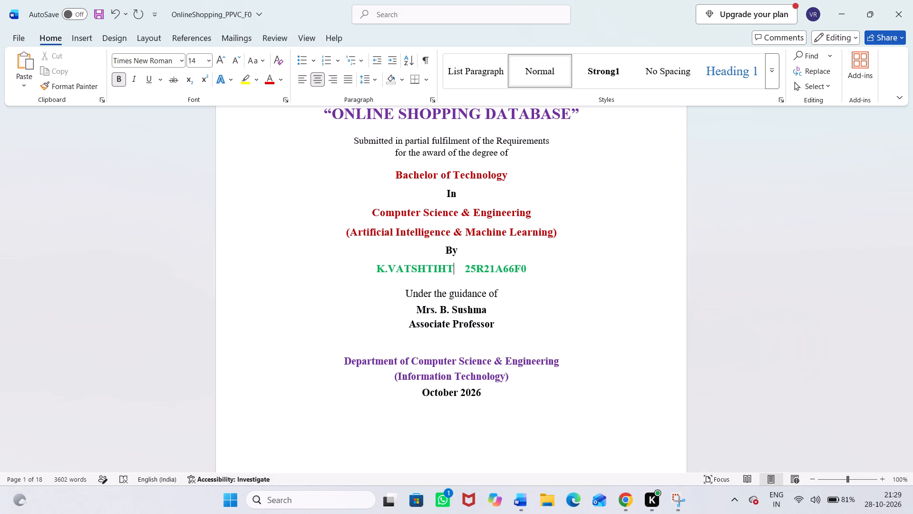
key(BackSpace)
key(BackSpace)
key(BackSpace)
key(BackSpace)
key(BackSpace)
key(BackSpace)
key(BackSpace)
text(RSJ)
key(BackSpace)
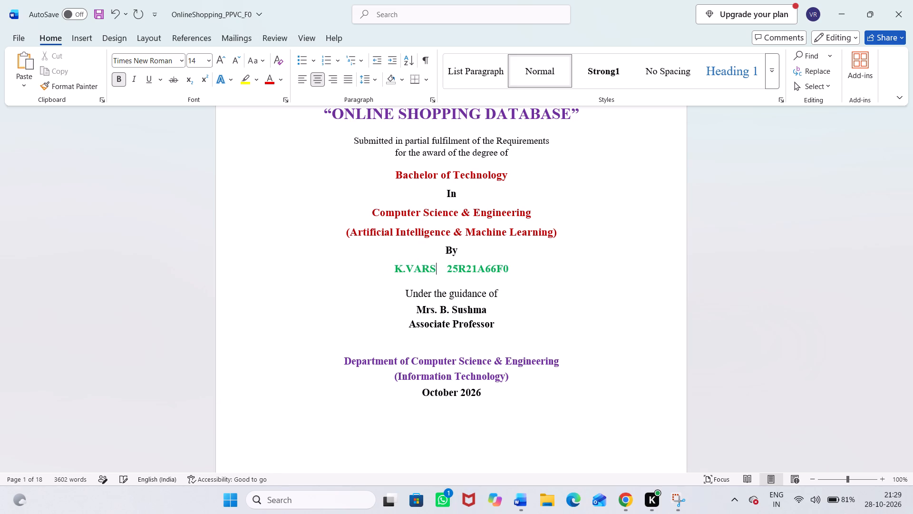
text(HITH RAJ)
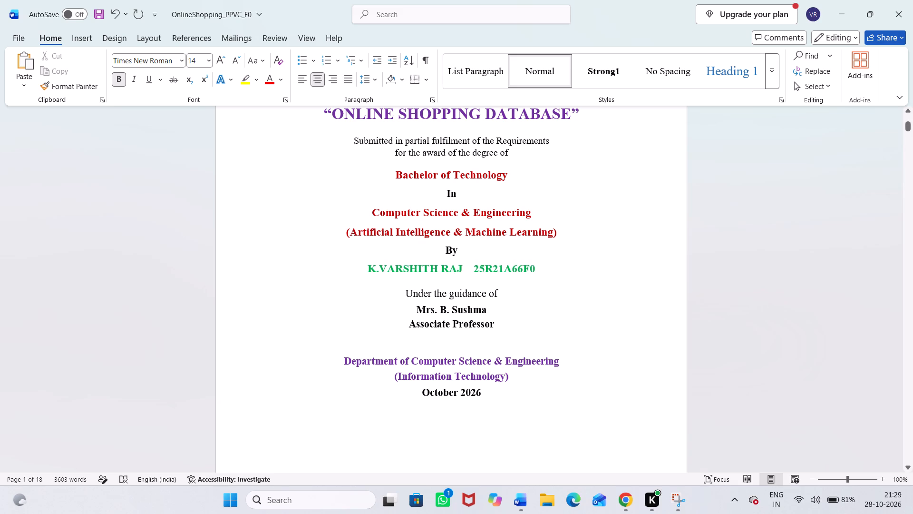
Change the last digit of the roll number beside the student name on the cover page to 3.
click(535, 267)
key(BackSpace)
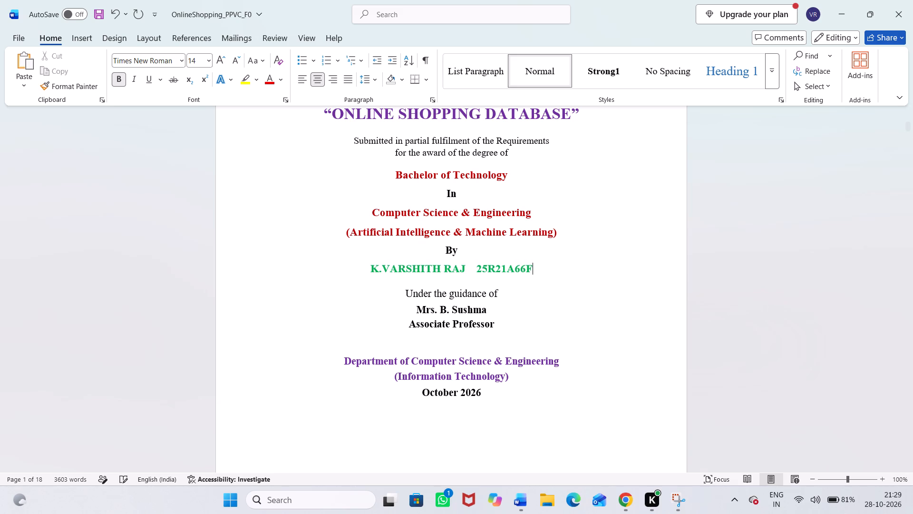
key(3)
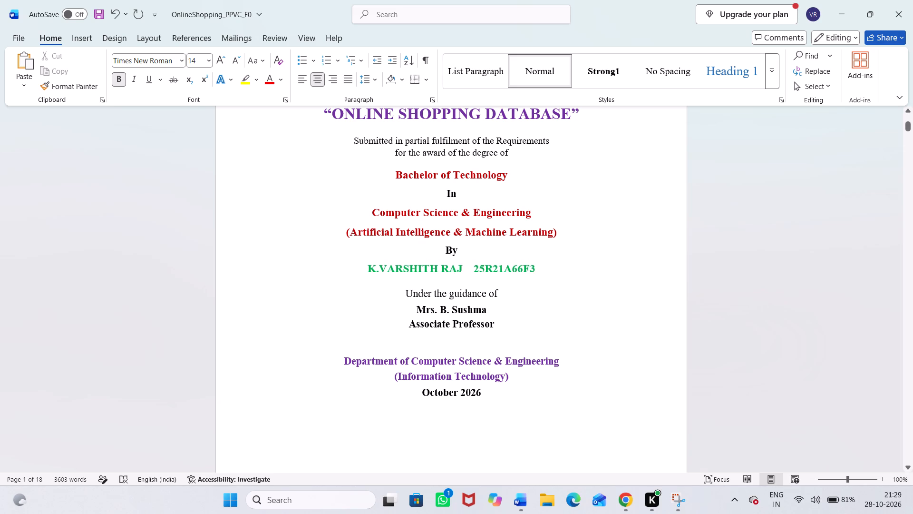
Copy the whole green line with the student name and roll number from the cover page.
scroll(483, 142, up, 2)
scroll(446, 158, up, 4)
scroll(440, 168, down, 2)
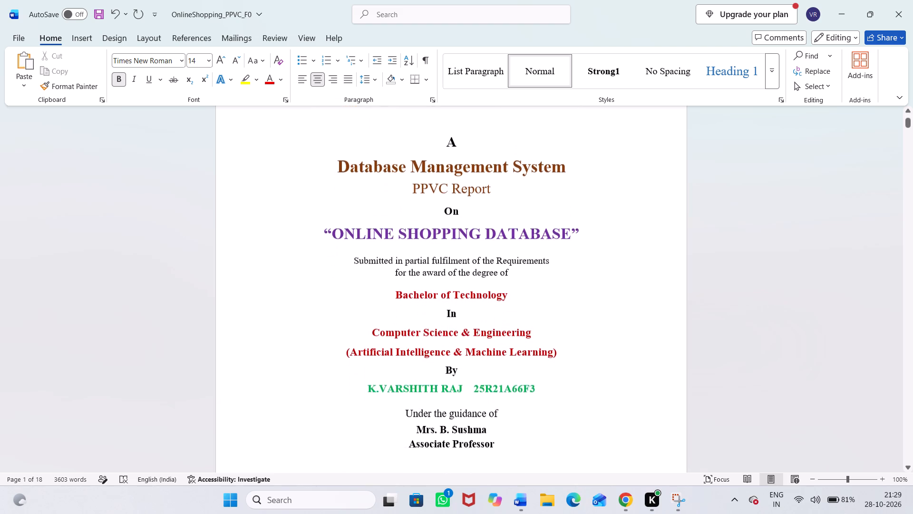
scroll(440, 168, down, 5)
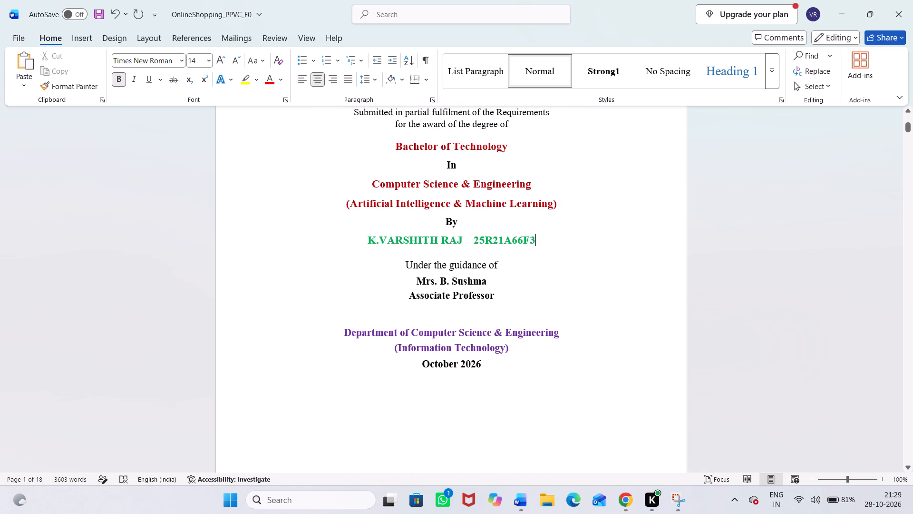
drag(366, 237, 532, 236)
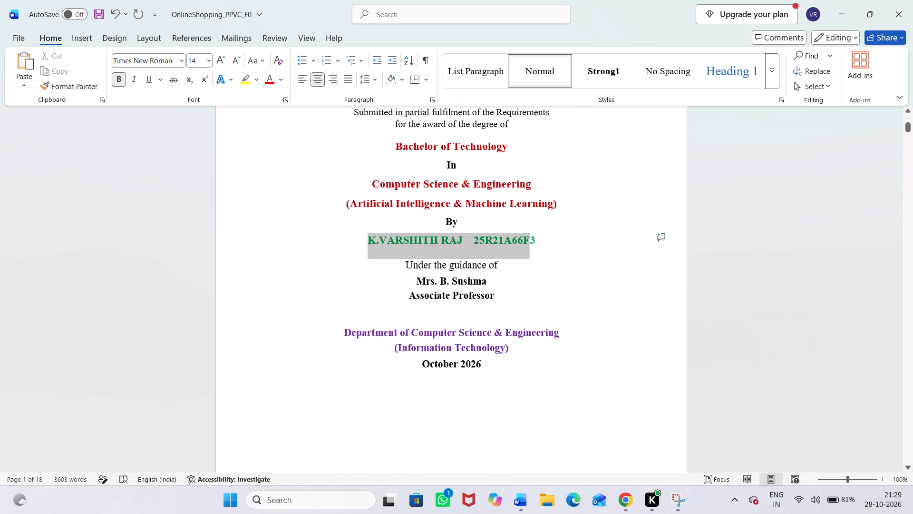
drag(532, 236, 541, 233)
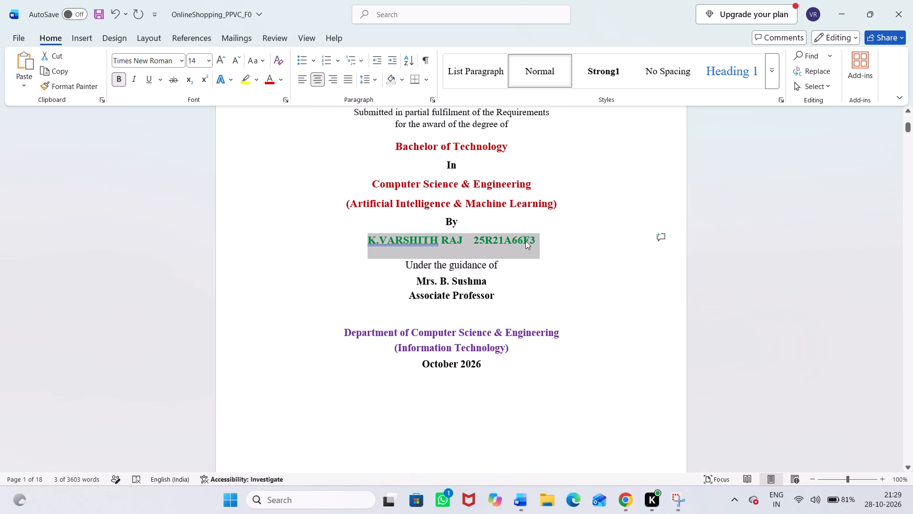
key(ctrl+c)
click(547, 232)
Look through the whole report, from the cover page and front matter through Chapter 6 and the references.
scroll(451, 224, up, 5)
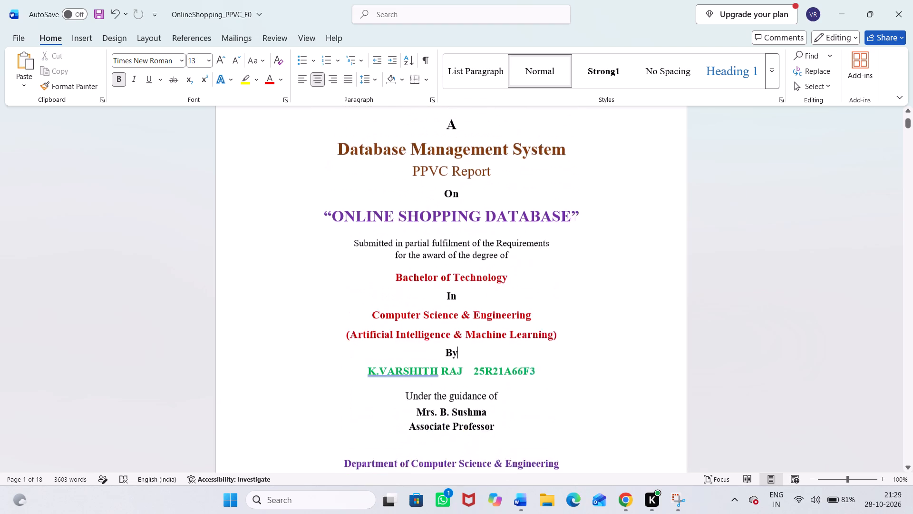
scroll(445, 235, up, 5)
scroll(445, 235, down, 9)
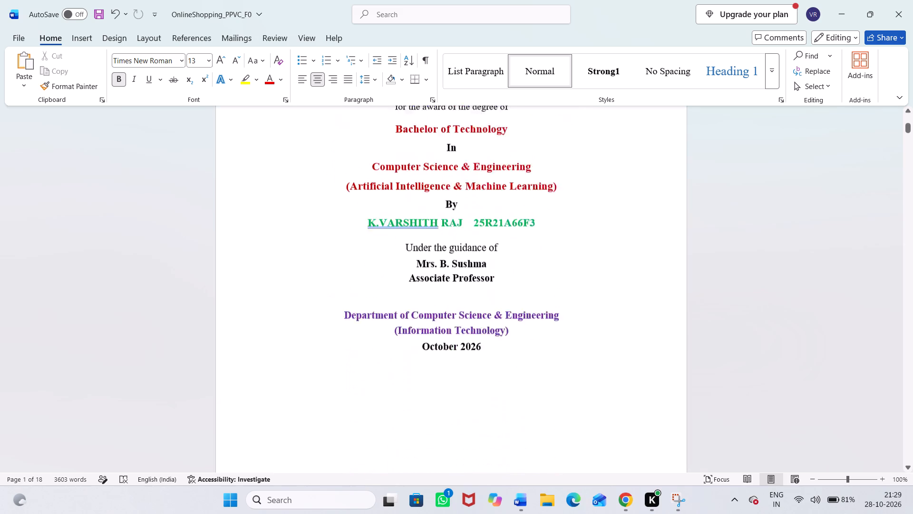
scroll(445, 239, down, 8)
scroll(445, 249, up, 3)
scroll(445, 249, down, 9)
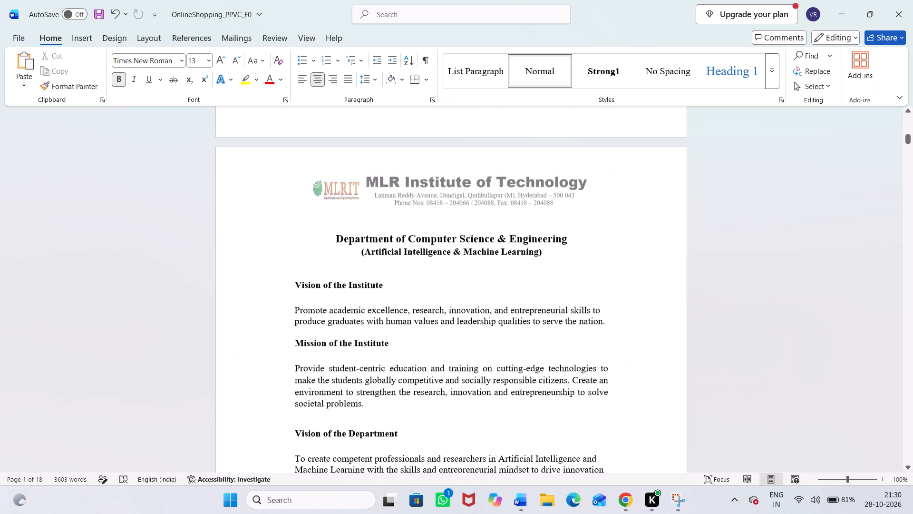
scroll(445, 249, down, 16)
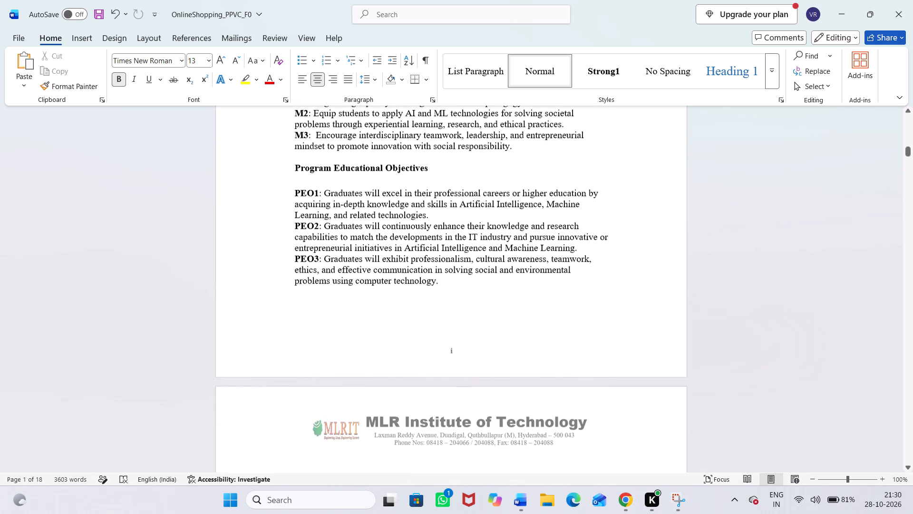
scroll(445, 249, down, 18)
scroll(445, 250, down, 5)
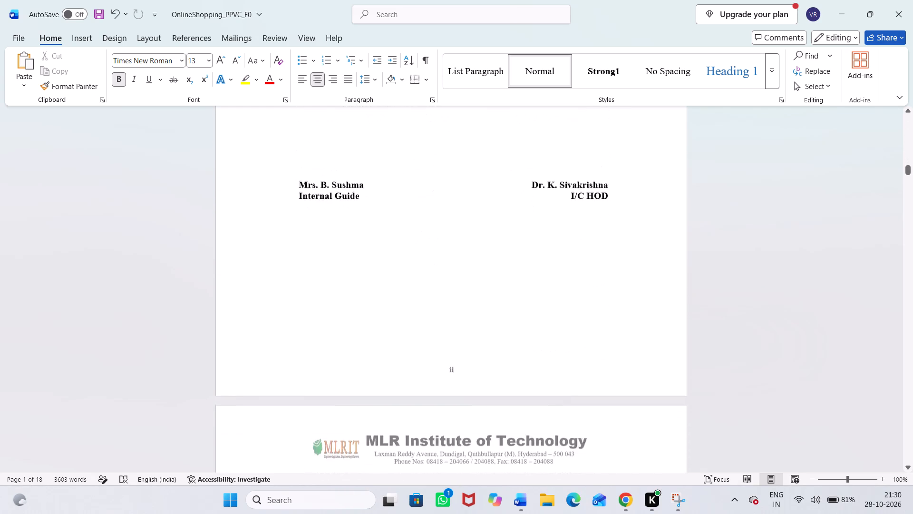
scroll(445, 250, down, 20)
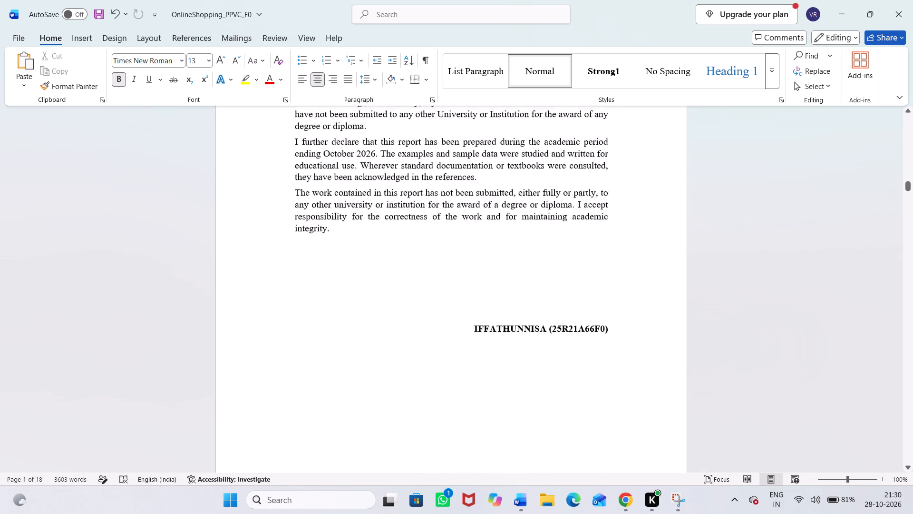
scroll(445, 251, down, 19)
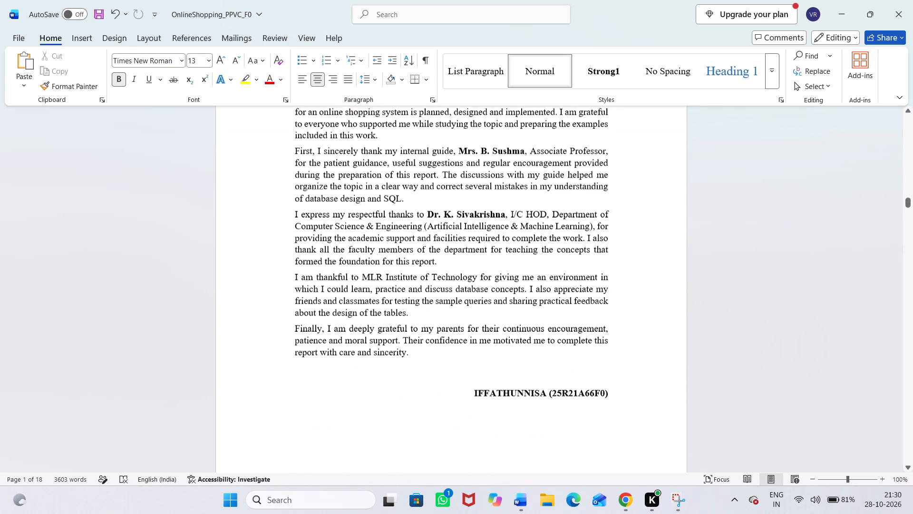
scroll(445, 251, down, 20)
scroll(445, 251, down, 7)
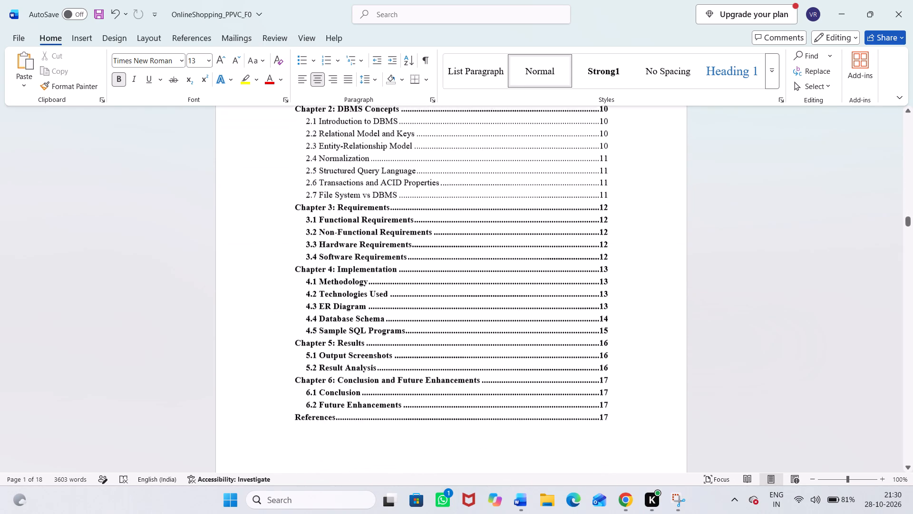
scroll(444, 254, down, 18)
scroll(442, 256, down, 9)
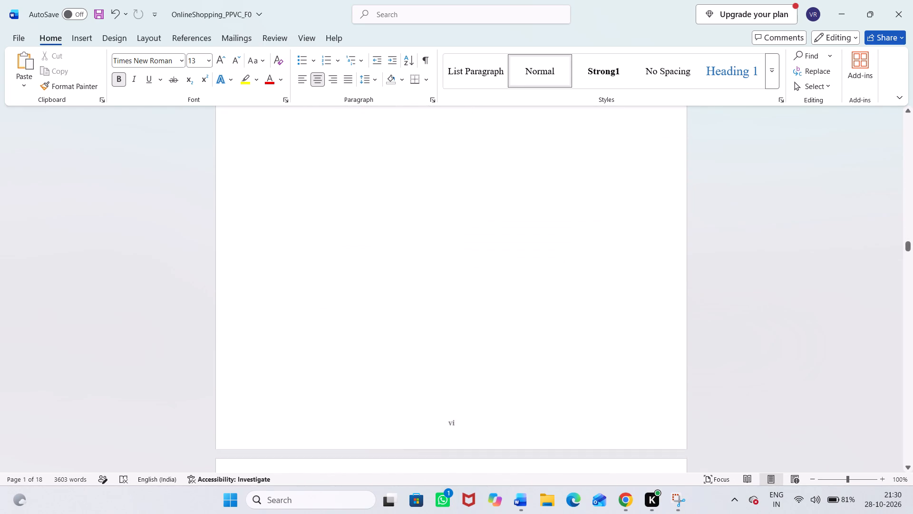
scroll(440, 257, down, 20)
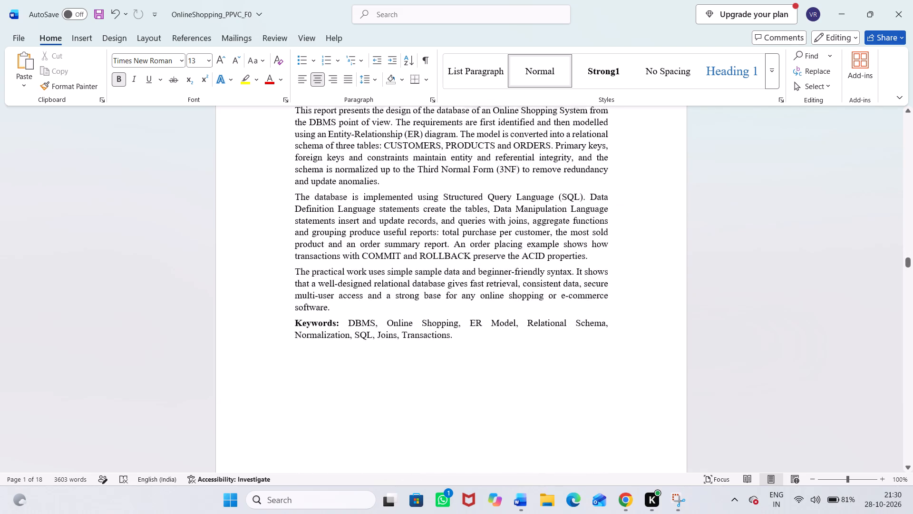
scroll(439, 257, down, 20)
scroll(439, 257, down, 4)
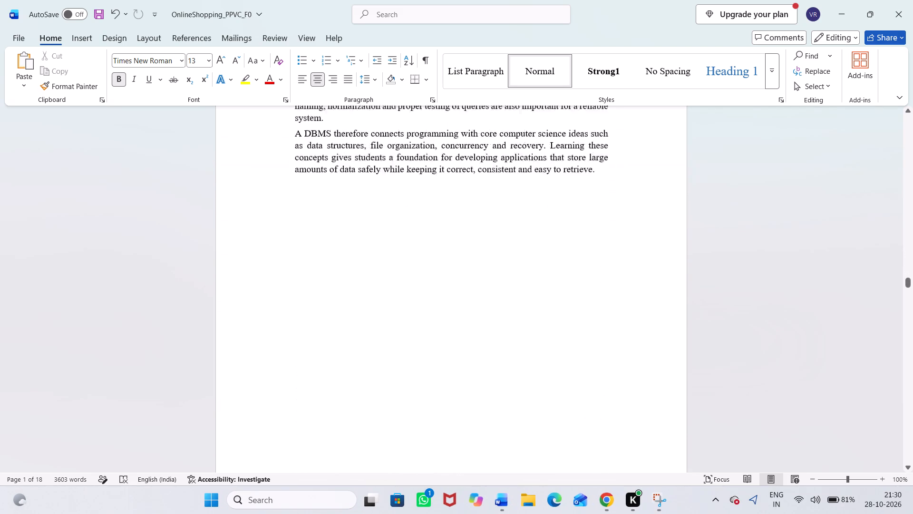
scroll(438, 259, down, 20)
scroll(438, 259, down, 4)
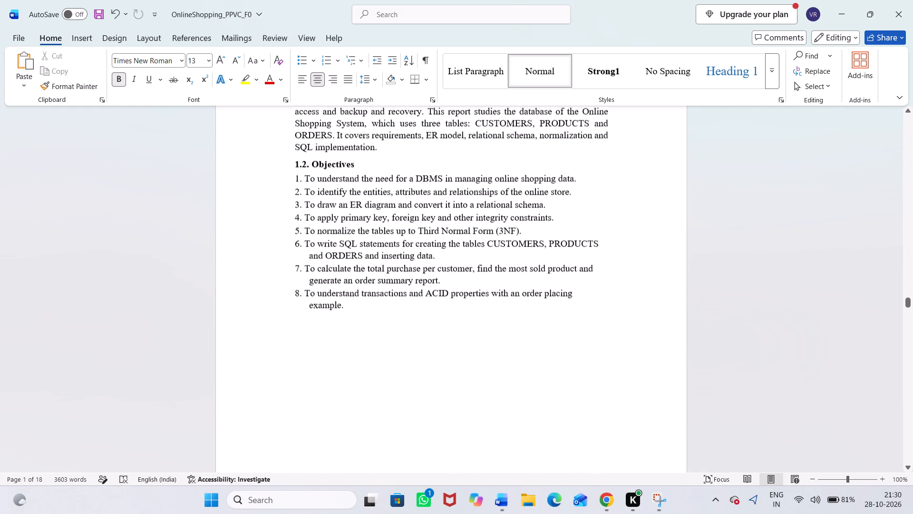
scroll(429, 268, down, 20)
scroll(429, 268, down, 2)
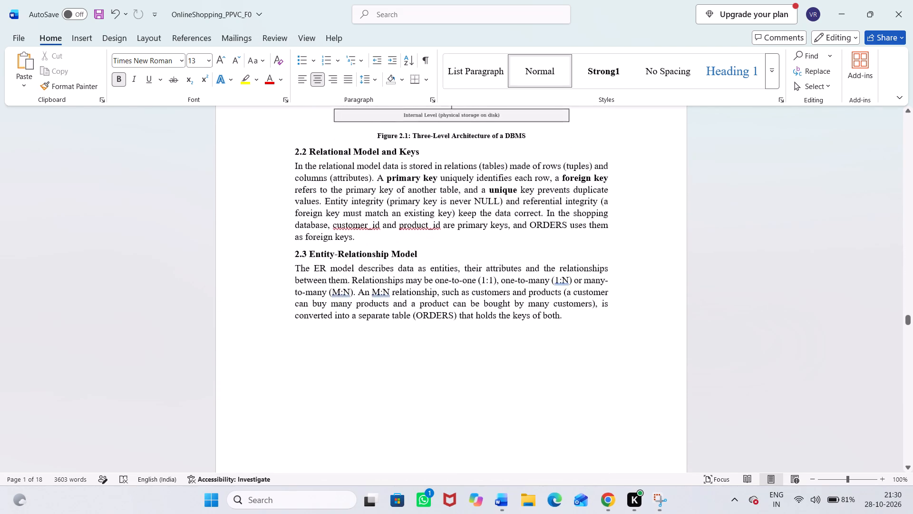
scroll(427, 270, down, 4)
scroll(427, 270, up, 3)
scroll(427, 270, down, 5)
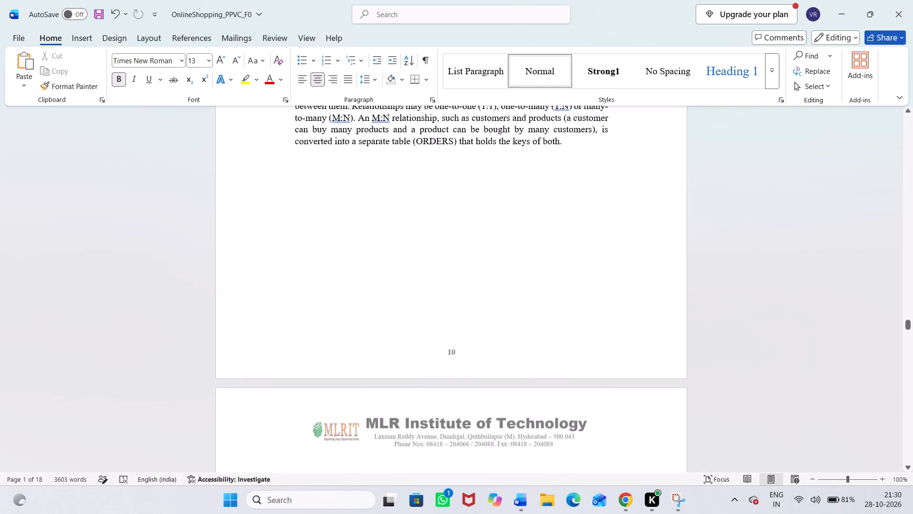
scroll(427, 270, down, 19)
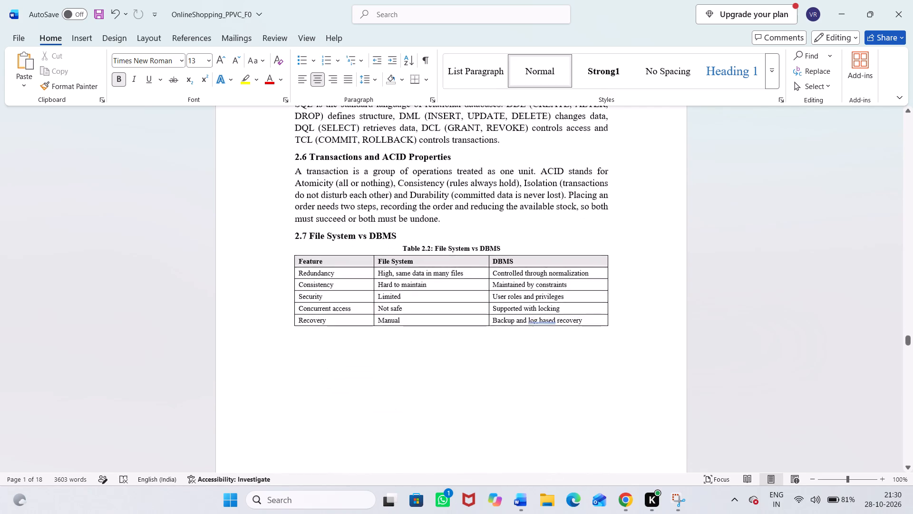
scroll(427, 270, down, 17)
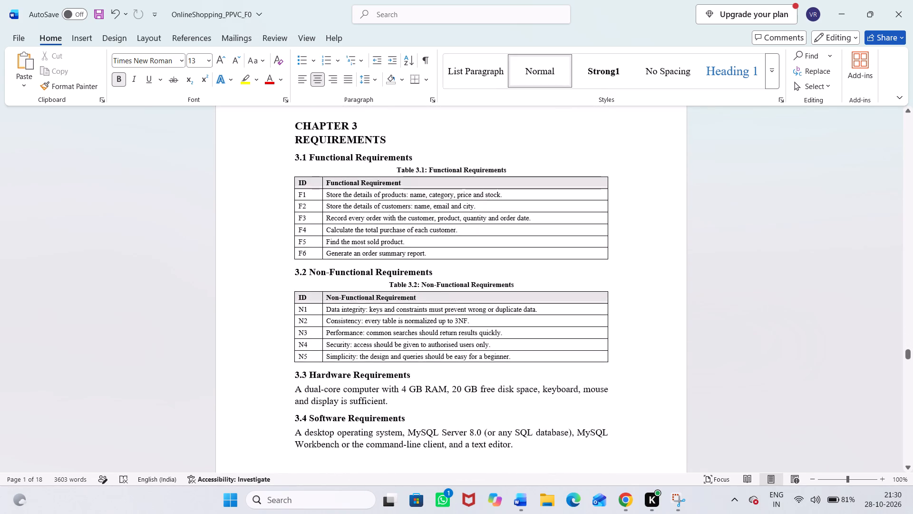
scroll(425, 273, down, 17)
scroll(422, 277, down, 6)
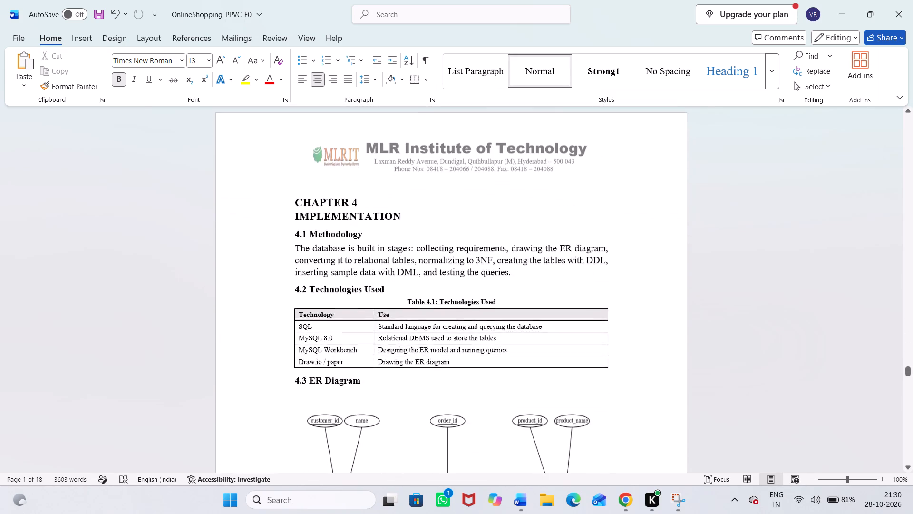
scroll(422, 277, down, 20)
scroll(422, 277, down, 6)
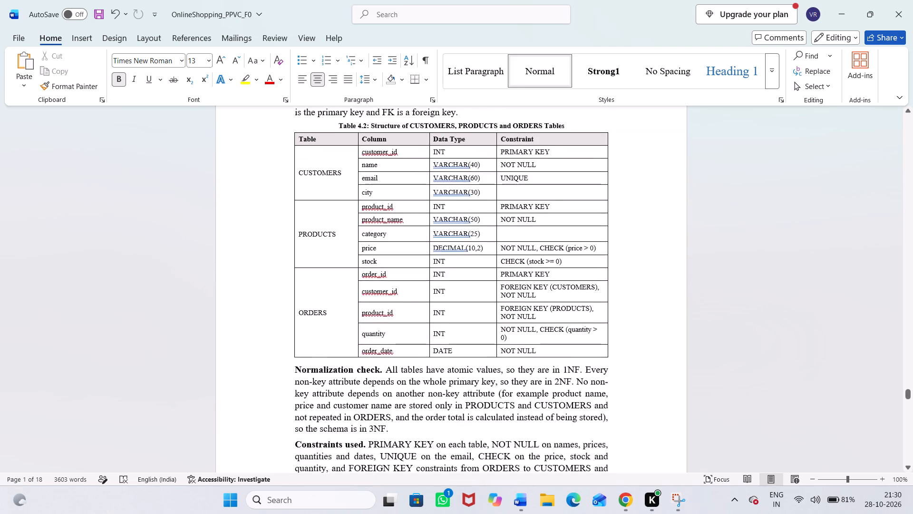
scroll(421, 279, down, 17)
scroll(421, 279, down, 8)
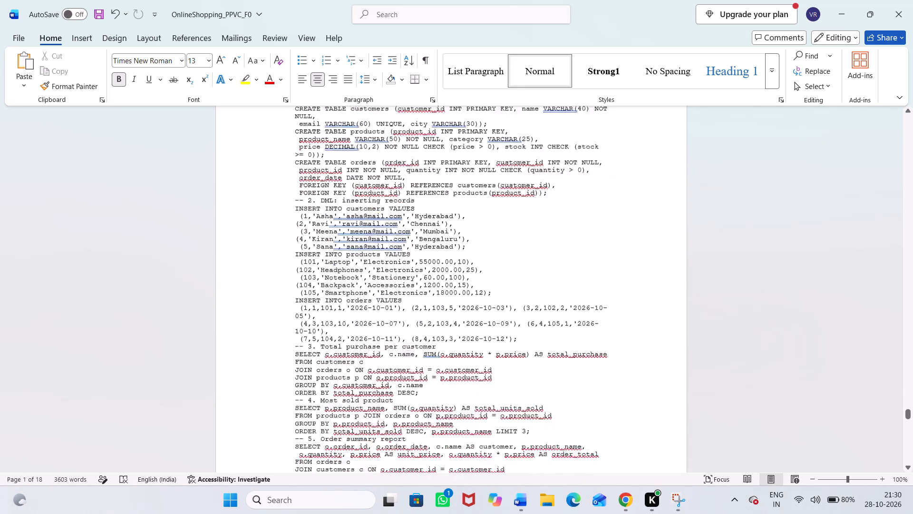
scroll(421, 279, down, 18)
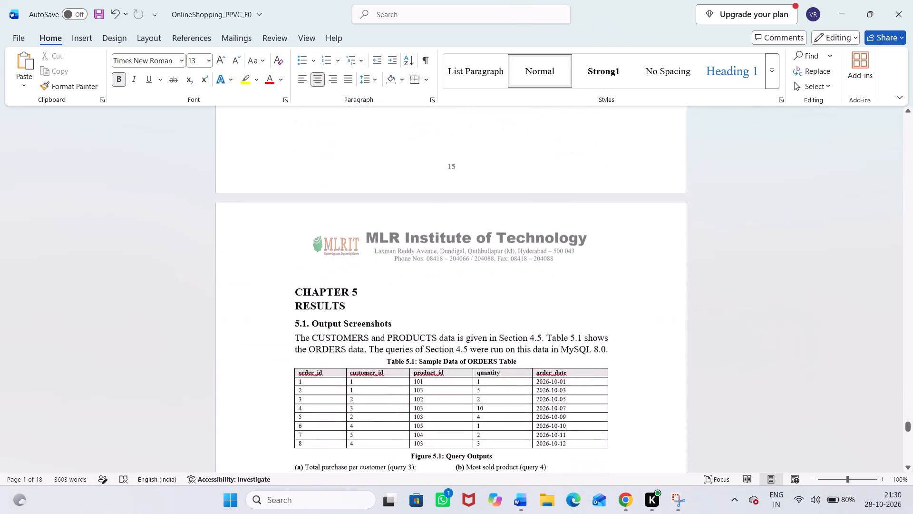
scroll(421, 279, down, 20)
scroll(421, 279, down, 6)
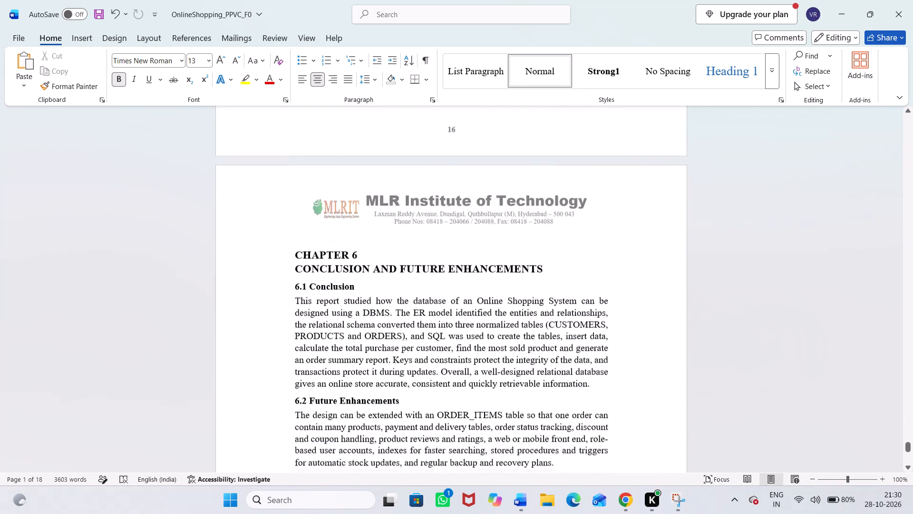
scroll(420, 279, down, 20)
scroll(420, 279, down, 4)
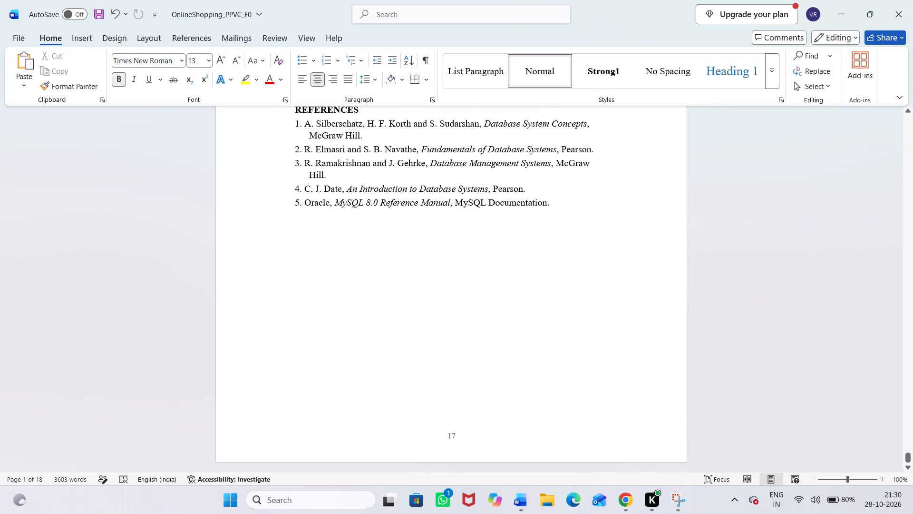
scroll(360, 237, up, 6)
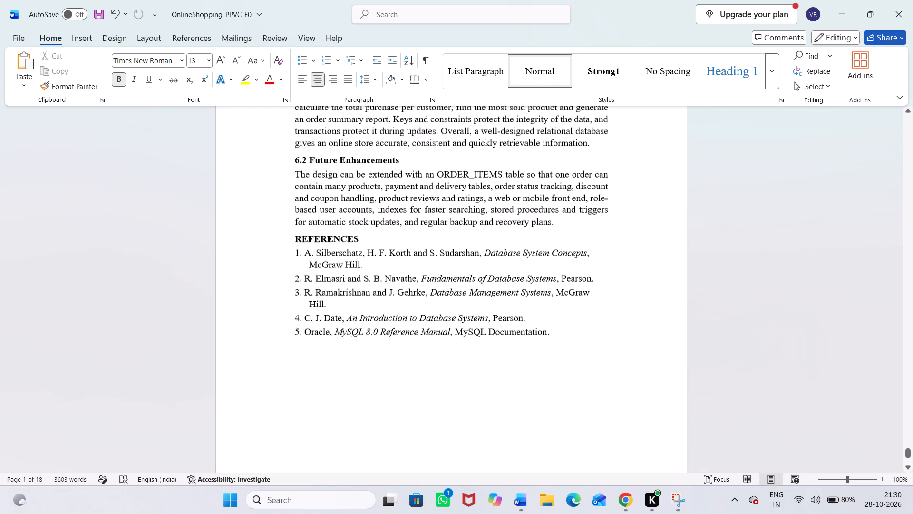
scroll(359, 237, down, 12)
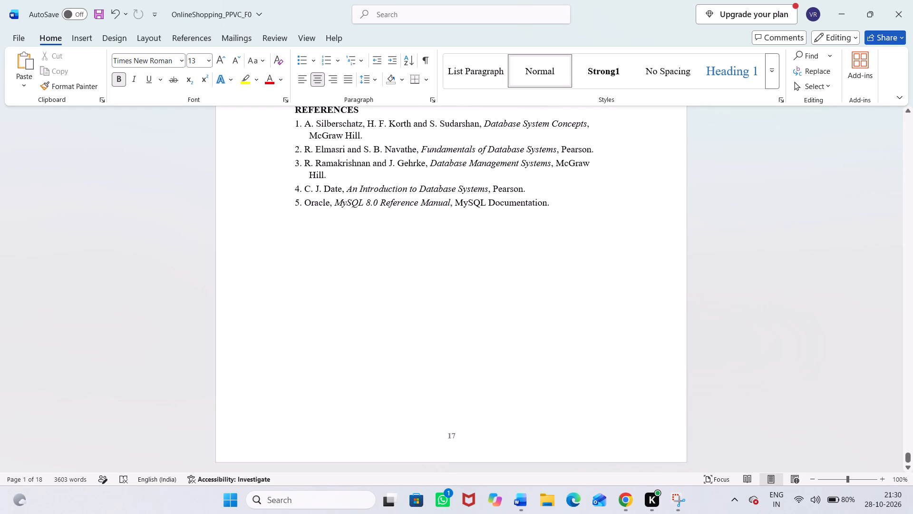
Print one copy of all pages of the report with the Microsoft Print to PDF printer.
click(10, 33)
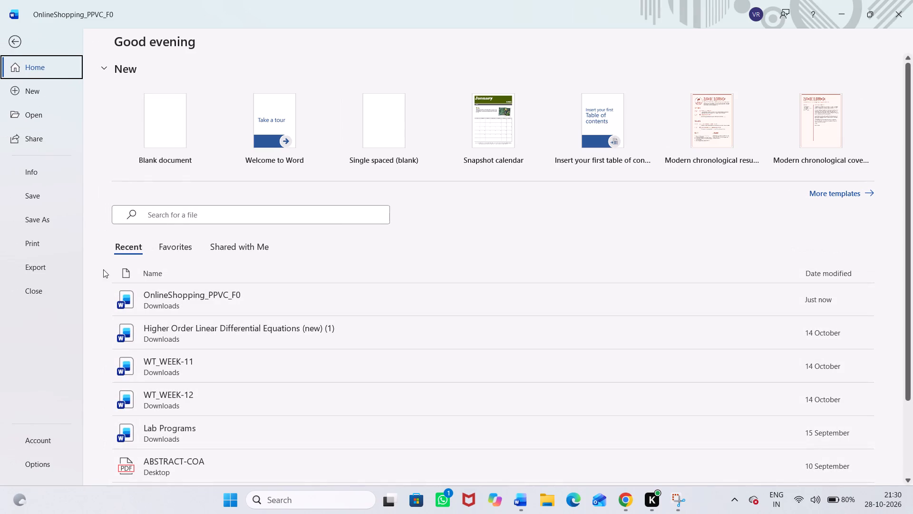
click(33, 243)
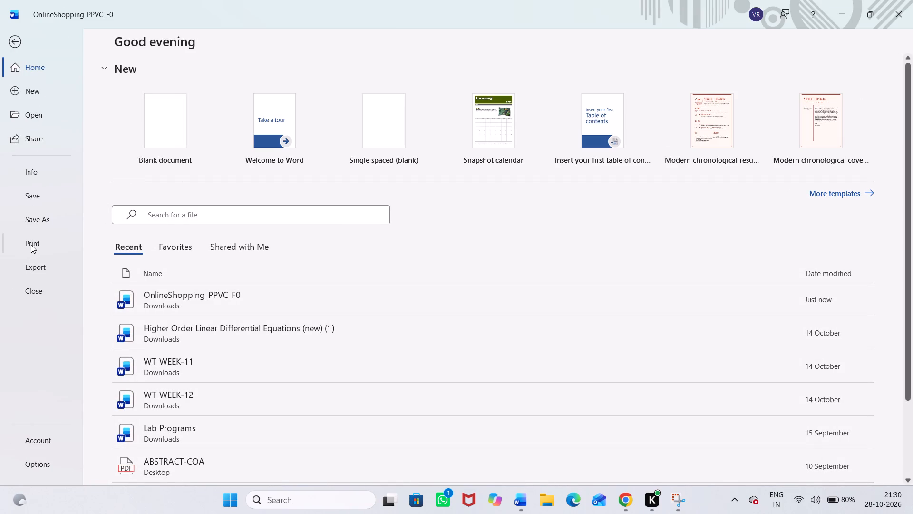
click(29, 247)
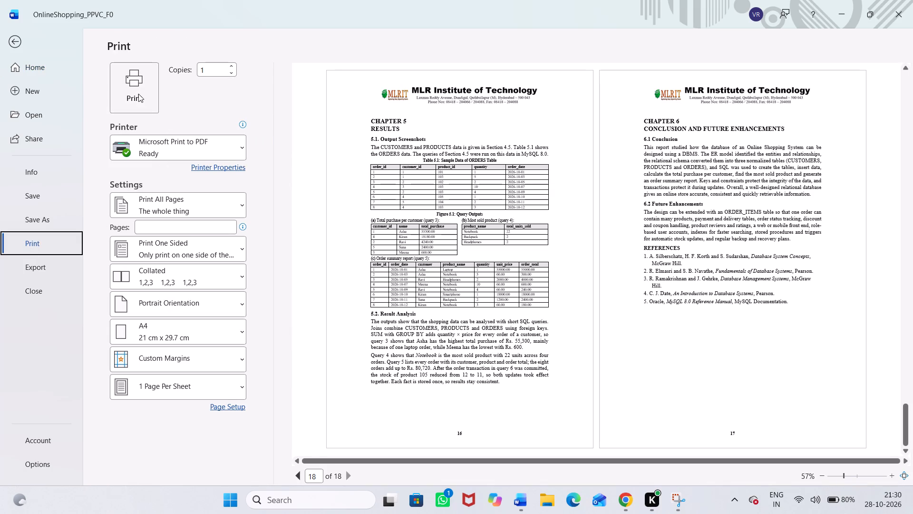
click(138, 94)
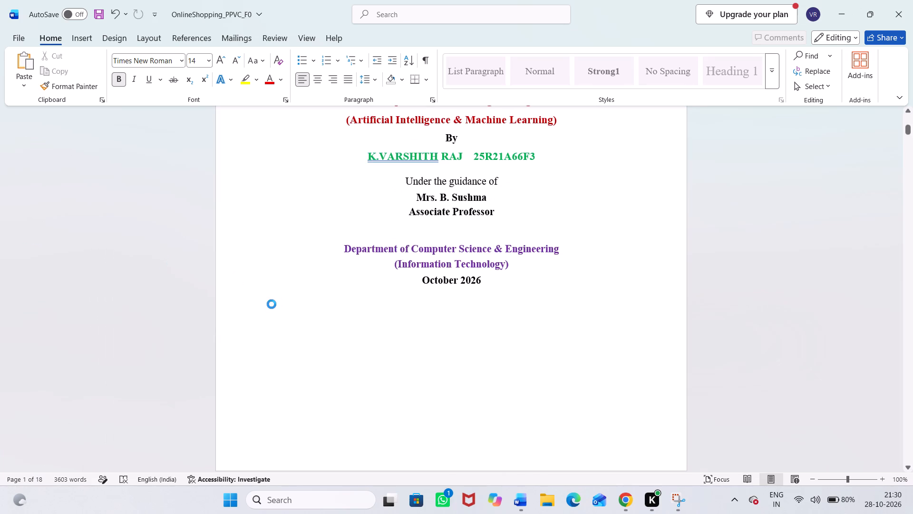
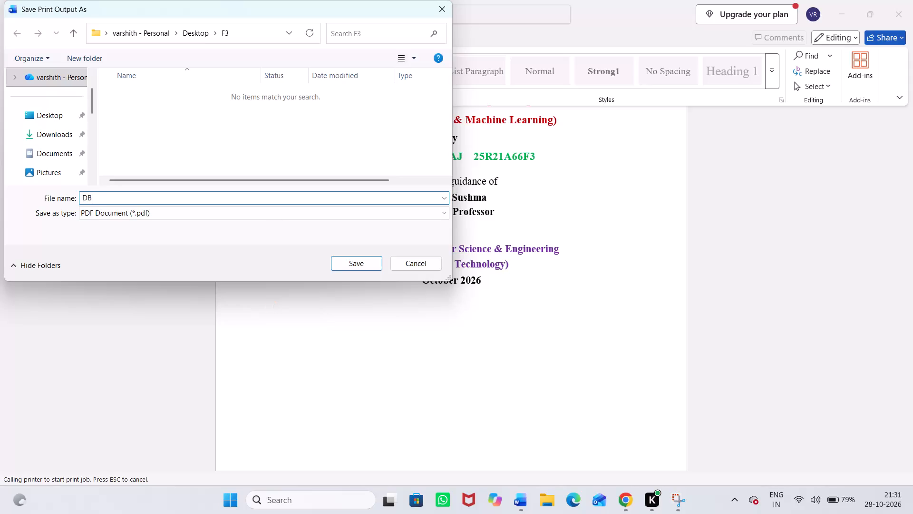
Save the PDF printout of the report in the F3 folder as DBMS PPVC LAB.
key(BackSpace)
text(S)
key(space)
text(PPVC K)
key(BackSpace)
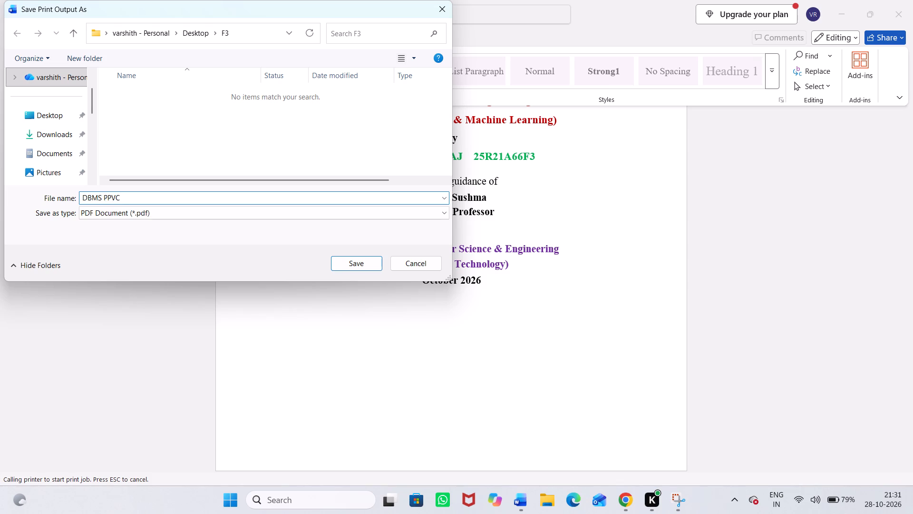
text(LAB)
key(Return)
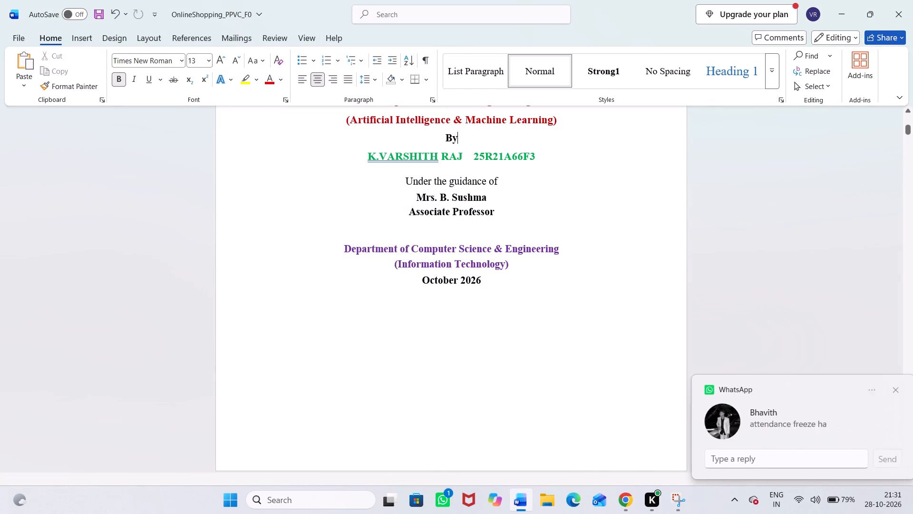
click(716, 457)
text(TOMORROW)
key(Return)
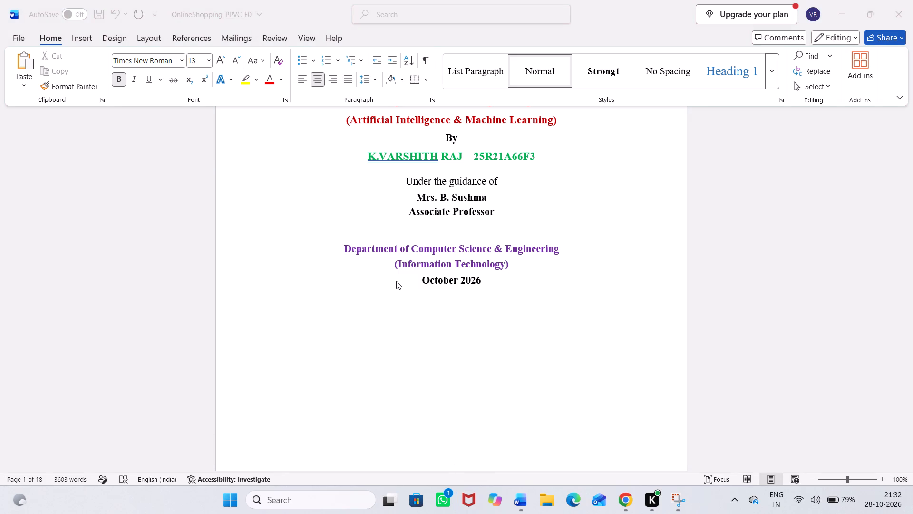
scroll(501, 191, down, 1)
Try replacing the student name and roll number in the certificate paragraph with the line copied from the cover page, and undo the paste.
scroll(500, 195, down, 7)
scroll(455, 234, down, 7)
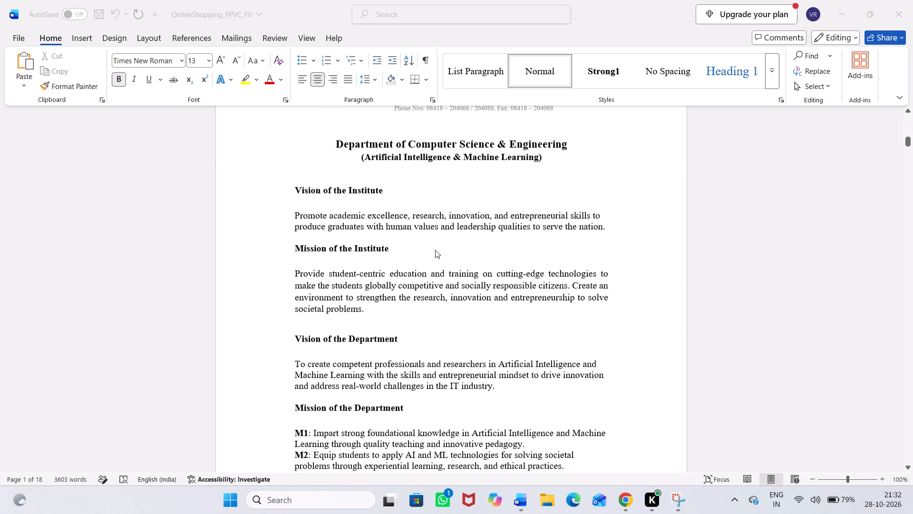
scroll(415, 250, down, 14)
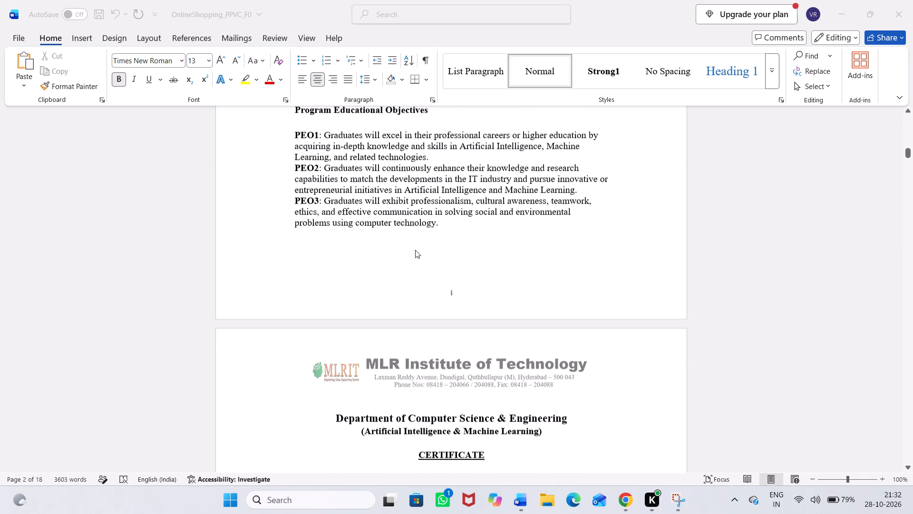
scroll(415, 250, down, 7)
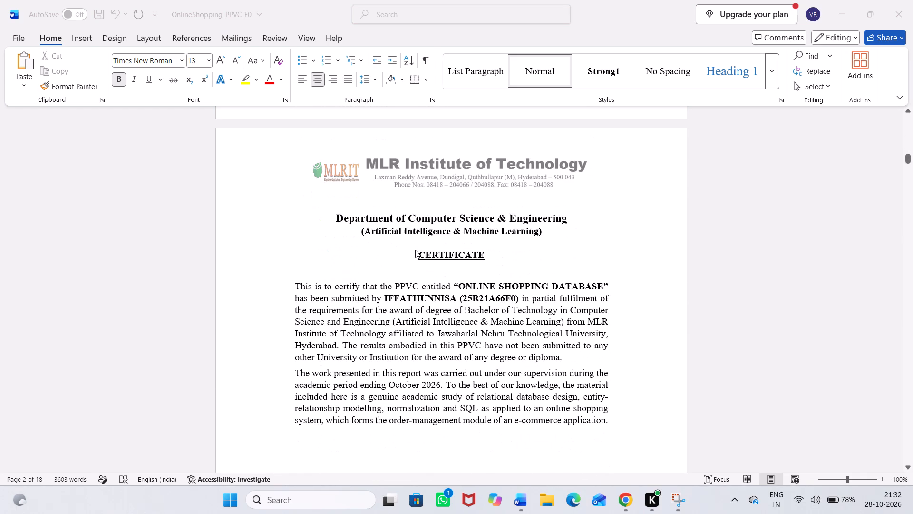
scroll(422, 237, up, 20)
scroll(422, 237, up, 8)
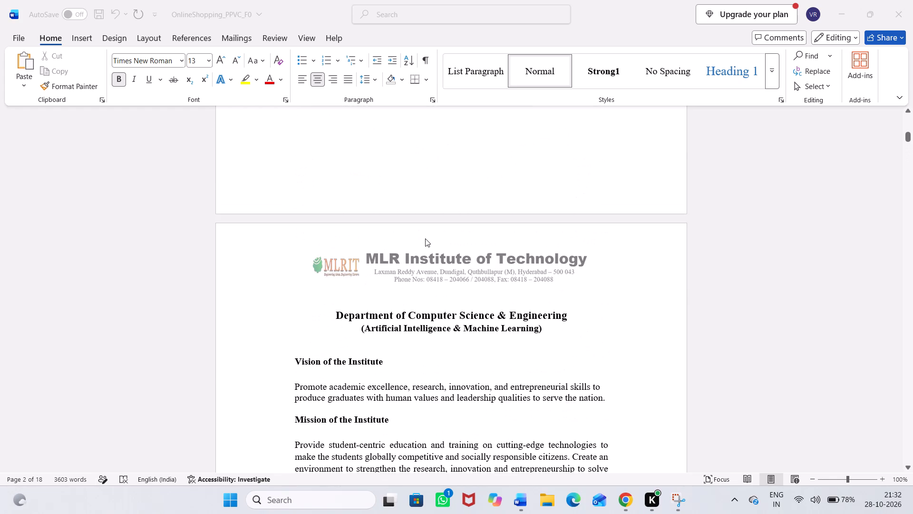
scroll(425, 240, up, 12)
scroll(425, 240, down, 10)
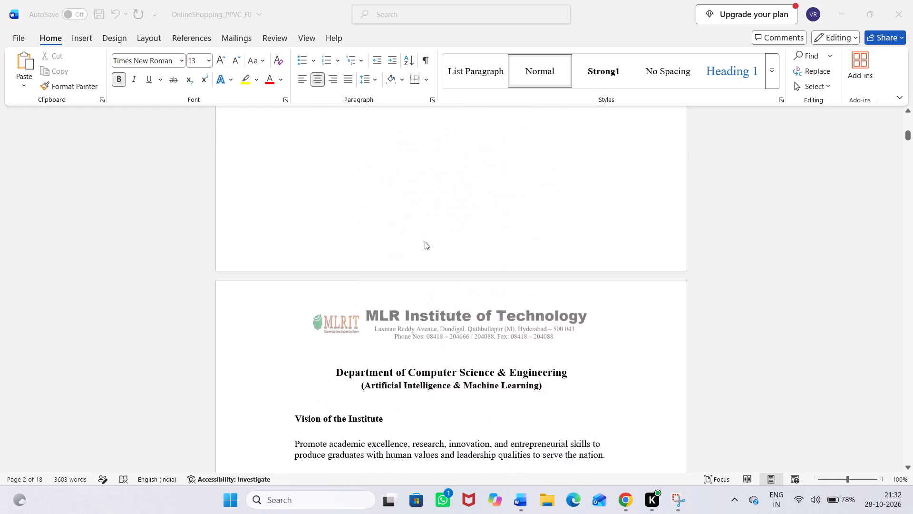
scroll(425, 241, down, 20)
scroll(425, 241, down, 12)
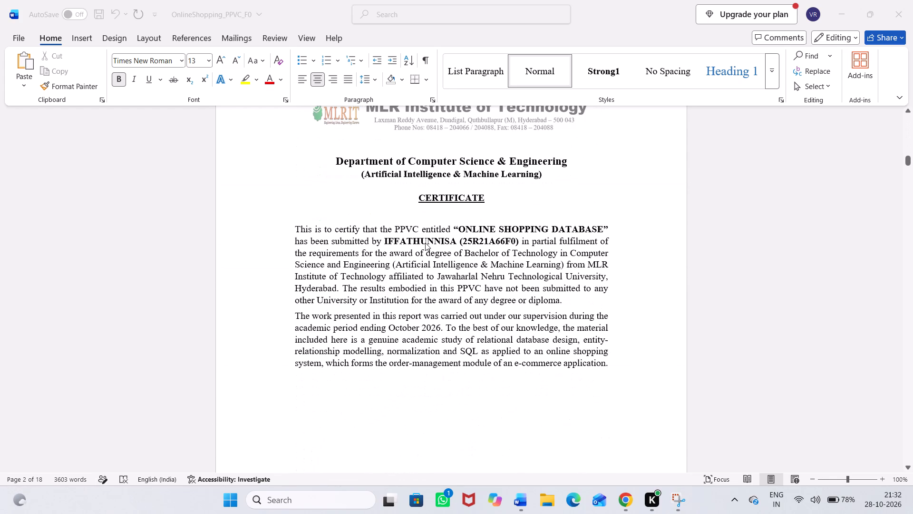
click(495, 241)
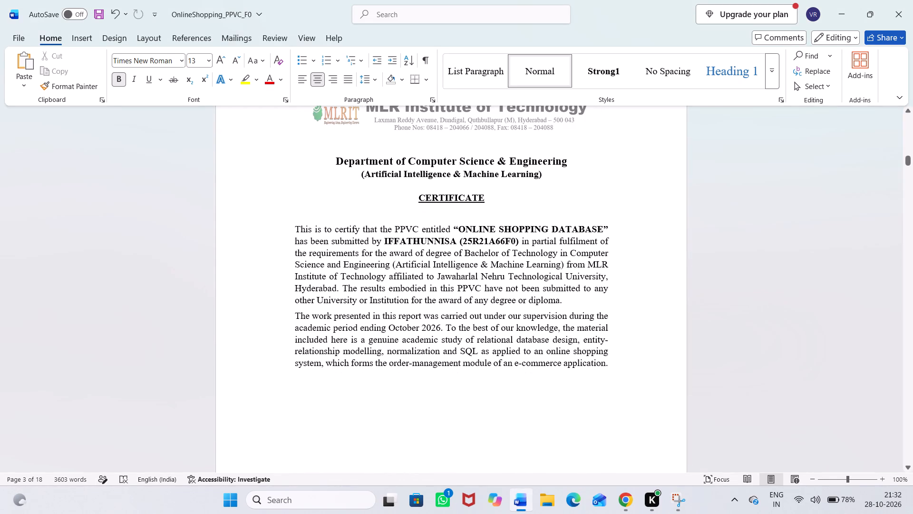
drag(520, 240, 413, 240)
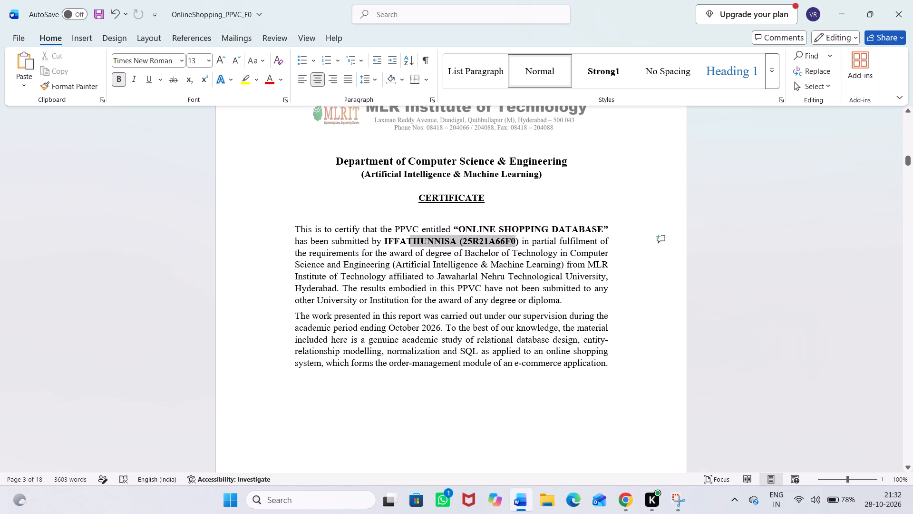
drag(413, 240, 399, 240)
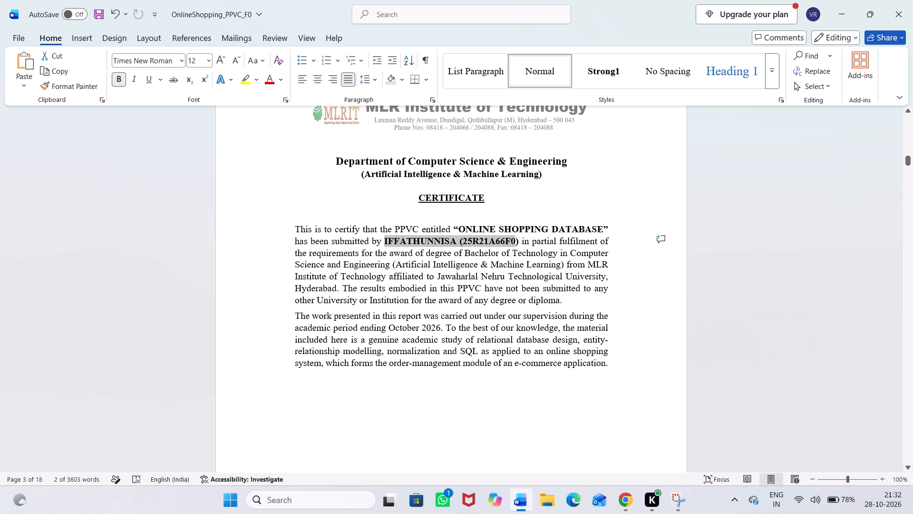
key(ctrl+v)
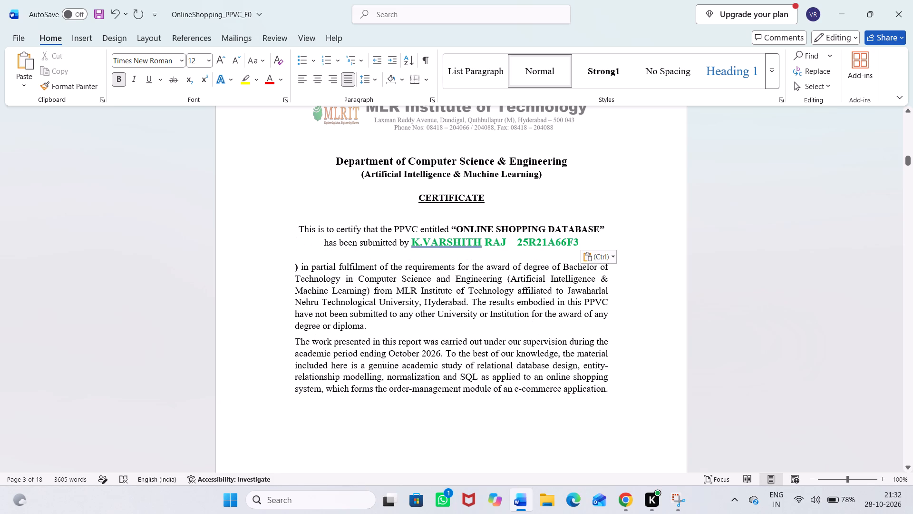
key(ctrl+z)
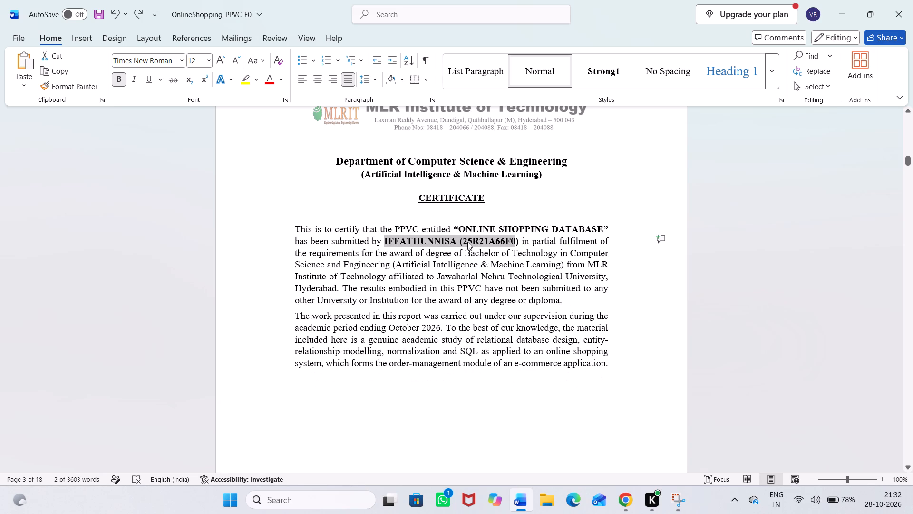
Change the last digit of the roll number in the certificate paragraph to 3, keeping the closing parenthesis.
click(509, 244)
click(518, 239)
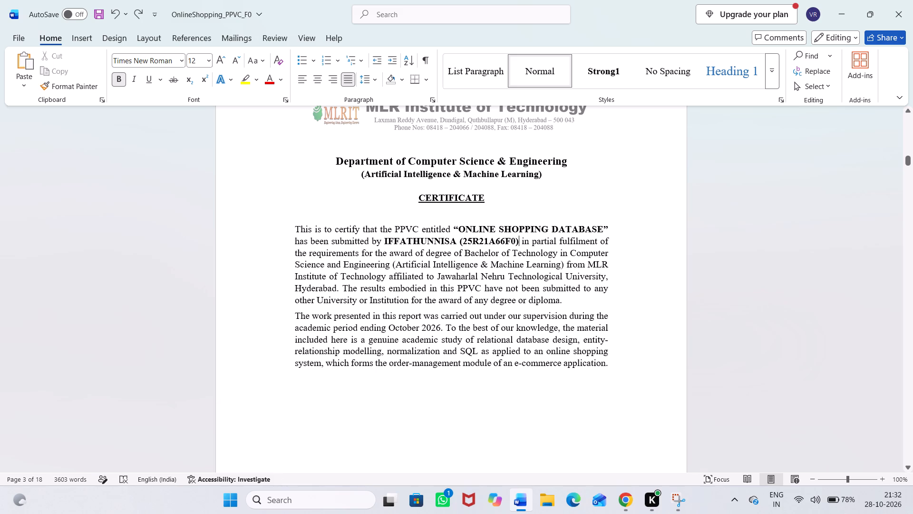
key(BackSpace)
key(BackSpace)
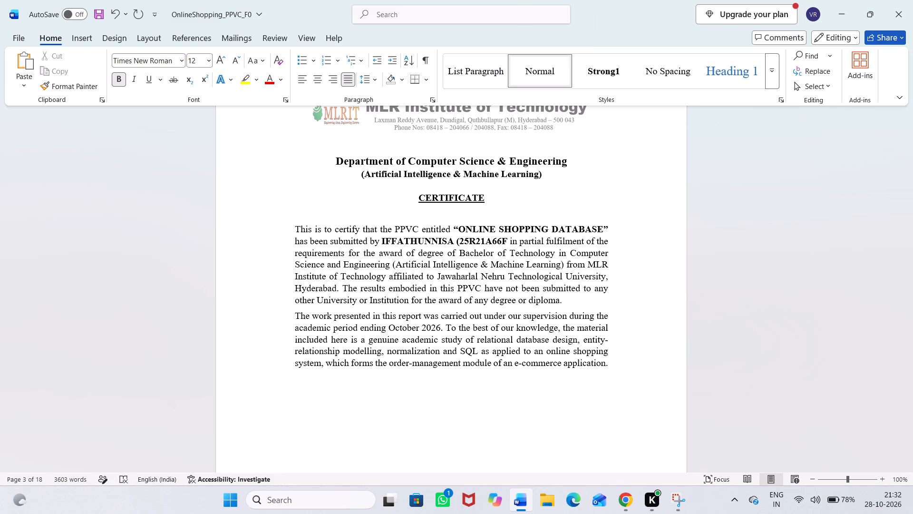
key(3)
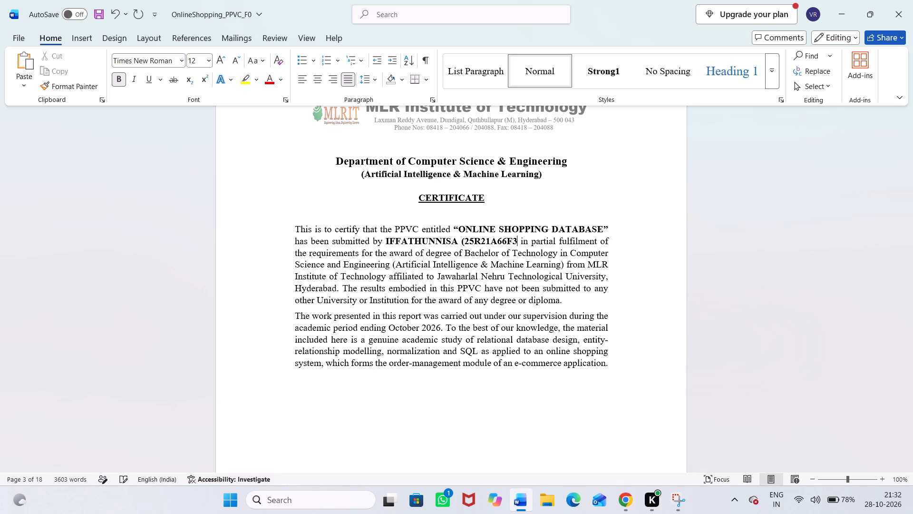
key(shift+parenright)
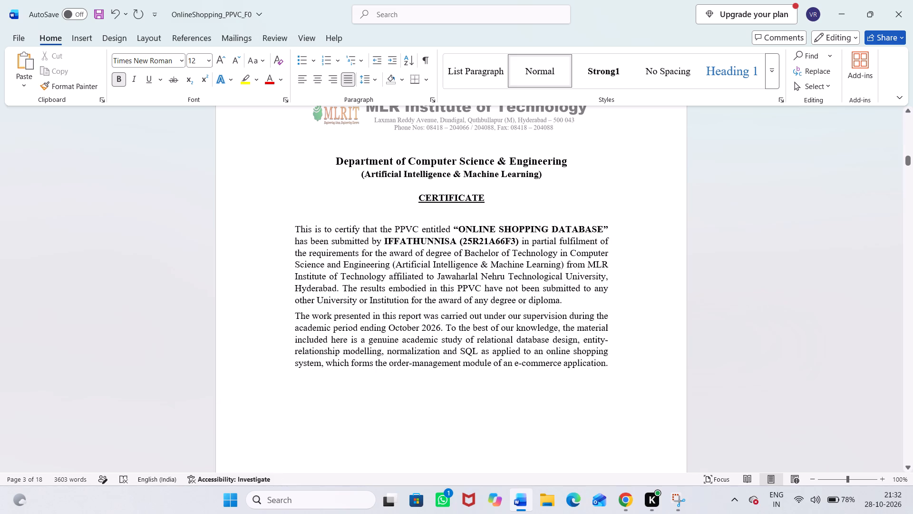
Replace the student name before the roll number in the certificate paragraph with the cover page student's name, beginning with the initial "K.".
click(458, 241)
key(BackSpace)
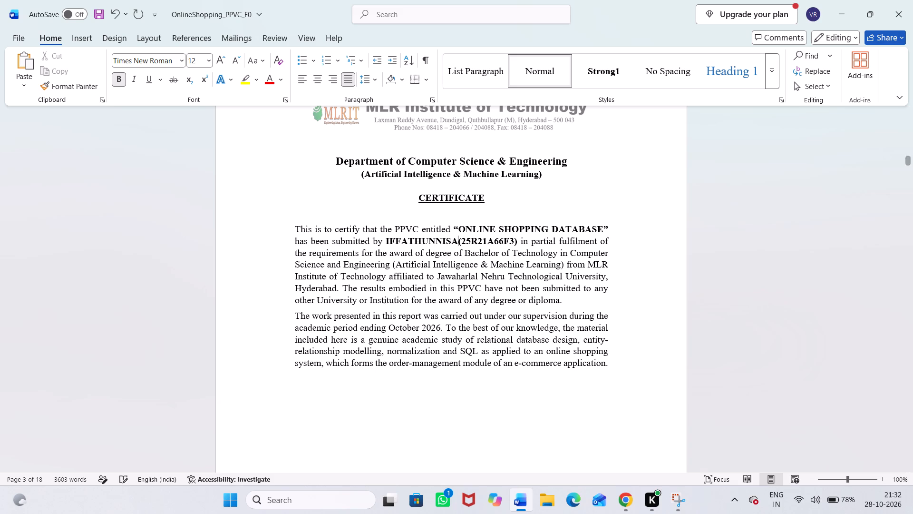
key(BackSpace)
key(BackSpace)
key(BackSpace)
key(BackSpace)
key(BackSpace)
key(BackSpace)
key(BackSpace)
key(BackSpace)
key(BackSpace)
key(BackSpace)
key(BackSpace)
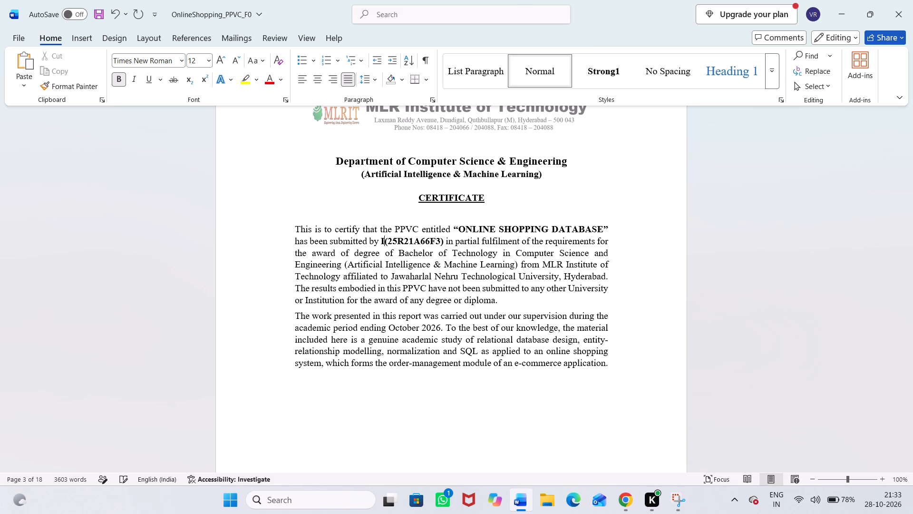
key(BackSpace)
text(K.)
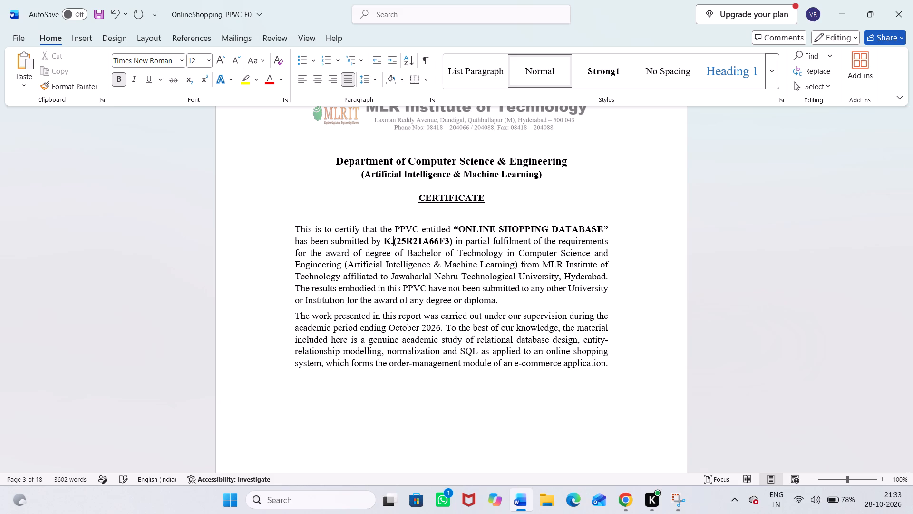
Complete the student's name after the initial "K." in the certificate paragraph, directly before the roll number.
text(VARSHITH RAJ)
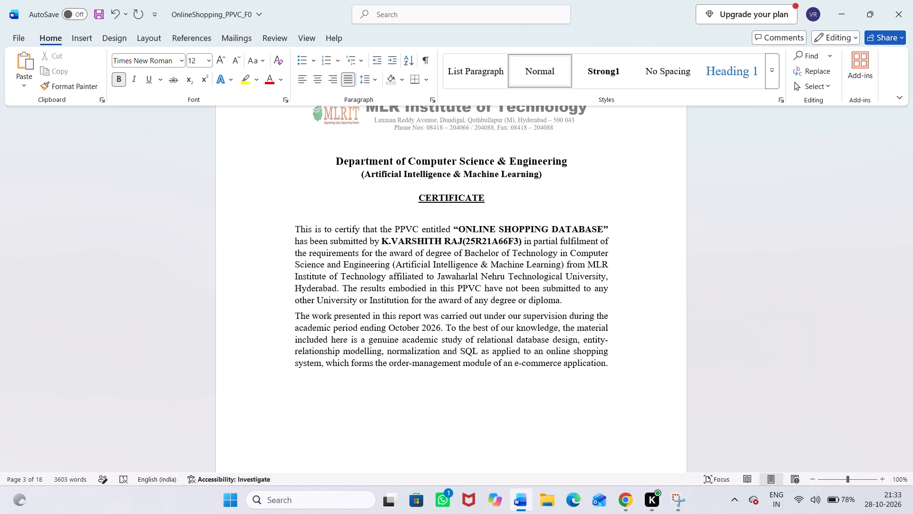
Copy the bold student name together with the bracketed roll number from the certificate paragraph.
scroll(532, 275, down, 6)
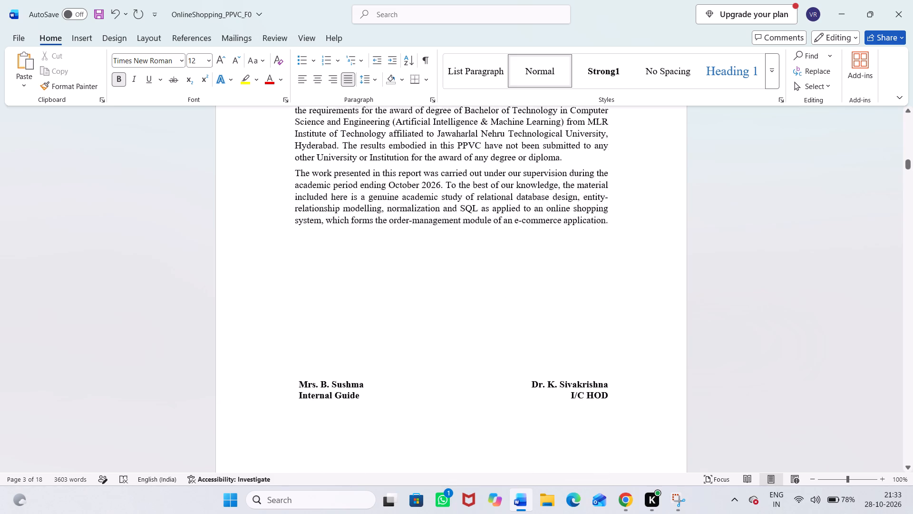
scroll(456, 275, down, 2)
scroll(292, 278, down, 12)
scroll(350, 248, down, 2)
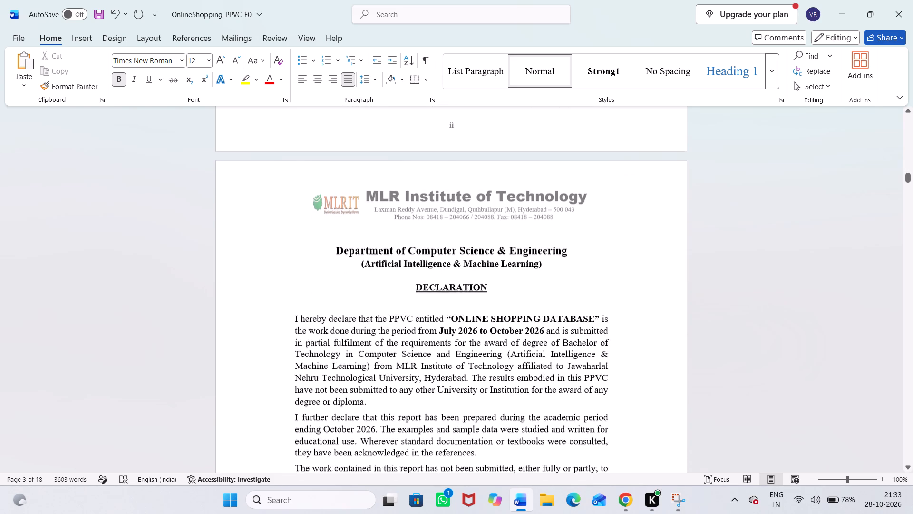
scroll(350, 248, down, 9)
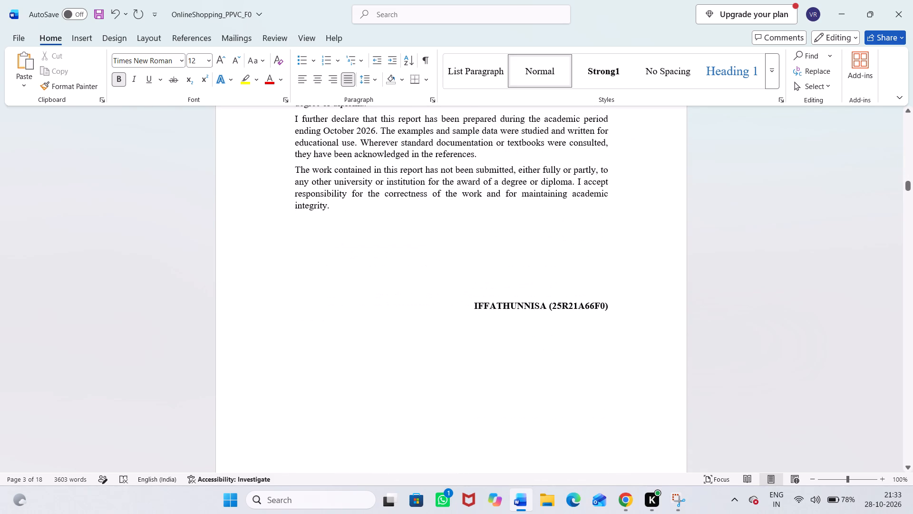
click(613, 302)
drag(612, 302, 606, 304)
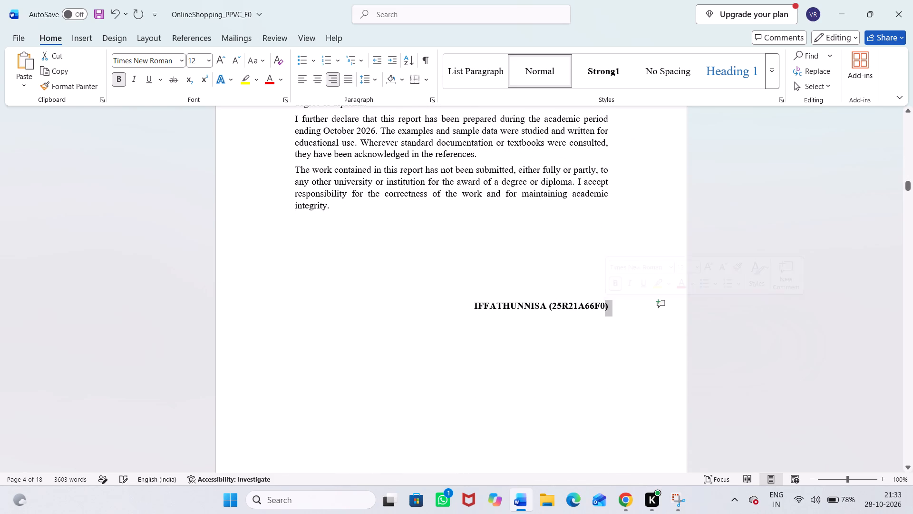
scroll(501, 257, up, 12)
scroll(384, 230, up, 19)
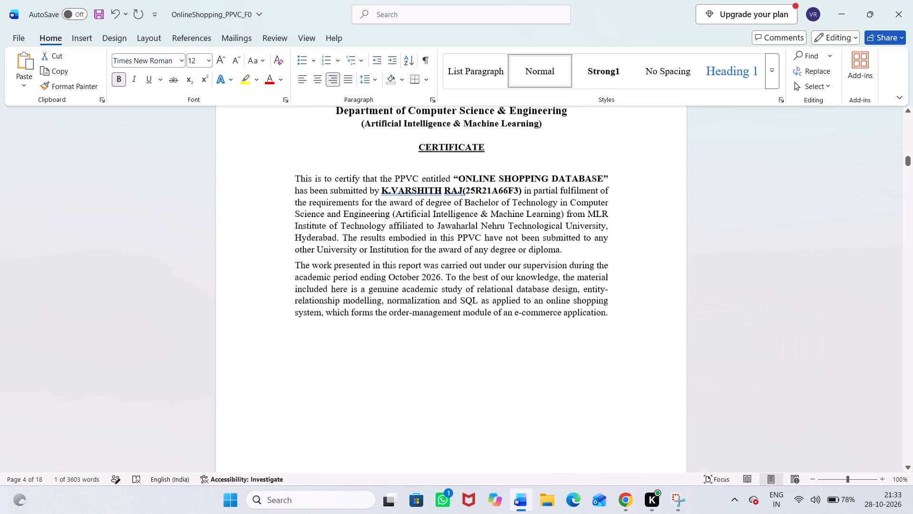
scroll(386, 246, up, 1)
drag(381, 269, 413, 272)
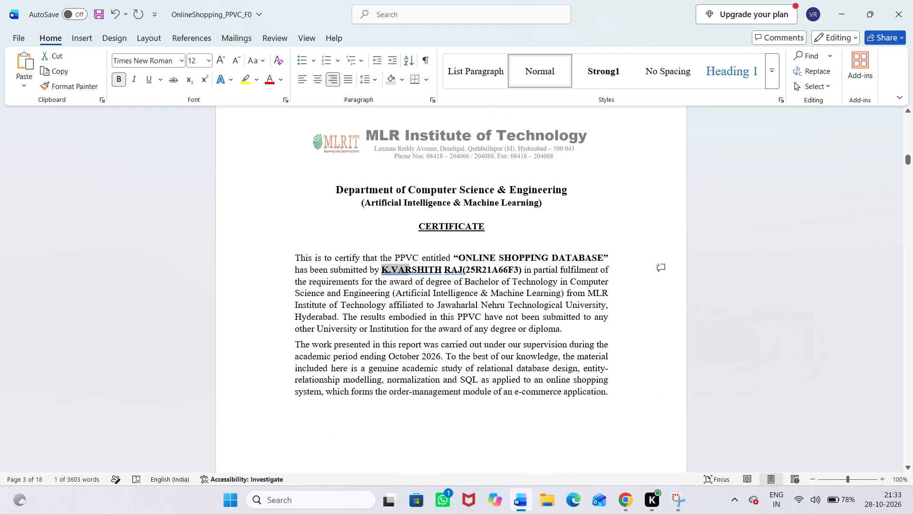
drag(413, 272, 499, 266)
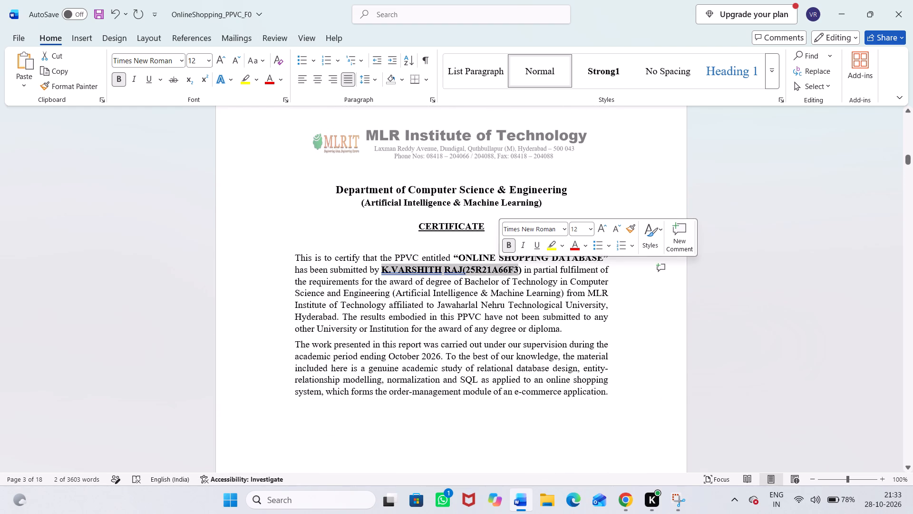
drag(521, 268, 378, 272)
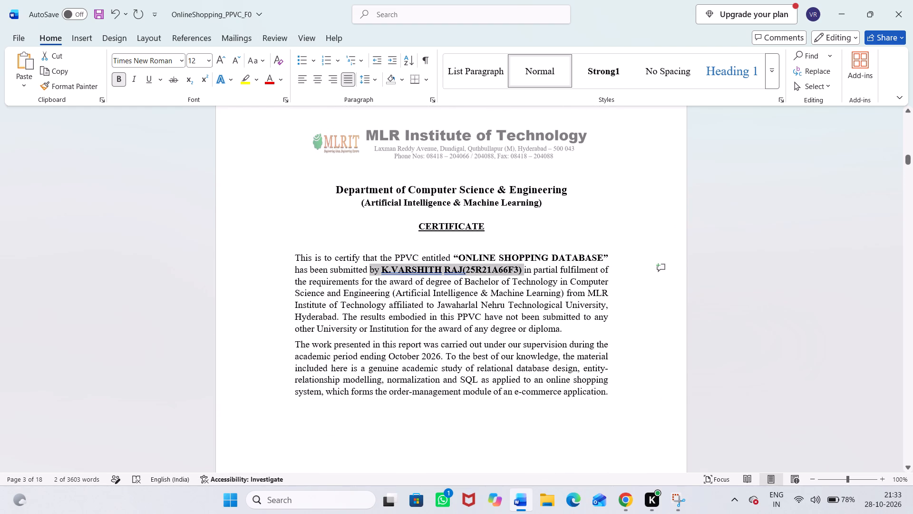
drag(378, 272, 383, 269)
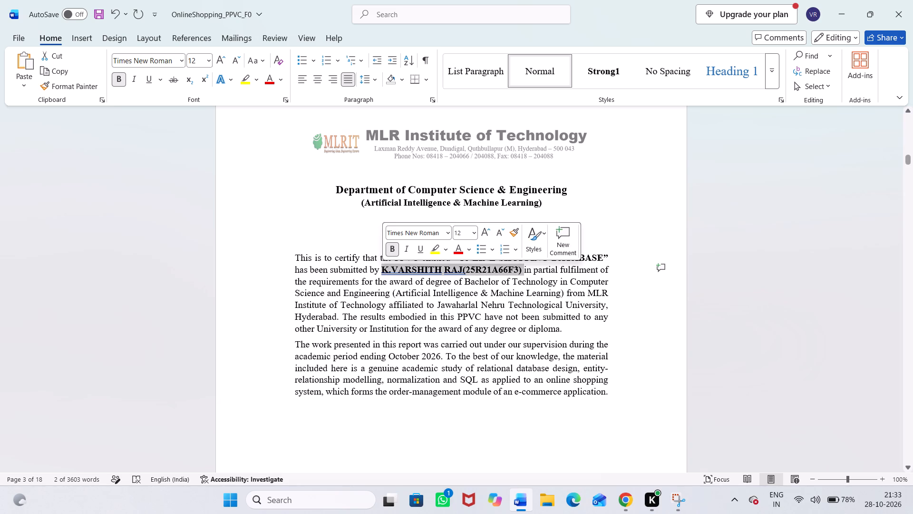
key(ctrl+c)
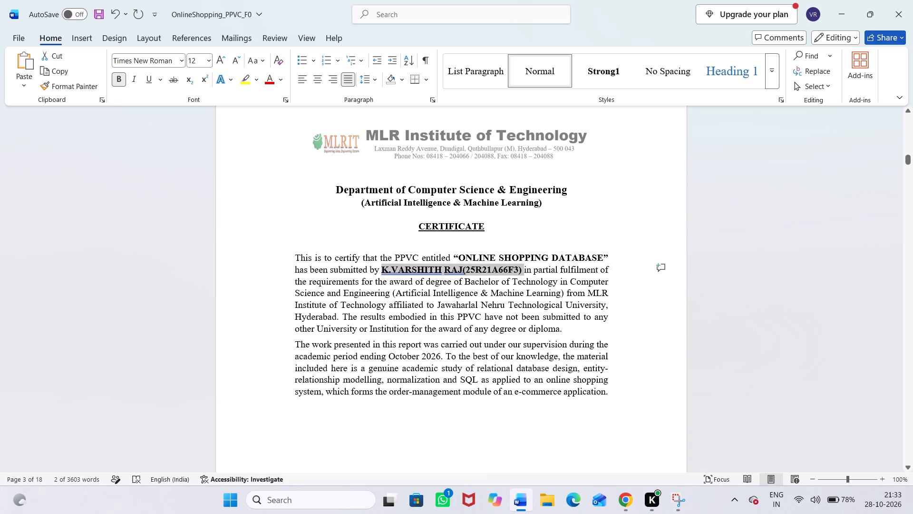
Replace the student name and roll number signed below the declaration with the copied name and roll number.
scroll(410, 323, down, 20)
scroll(410, 323, down, 11)
scroll(481, 309, down, 5)
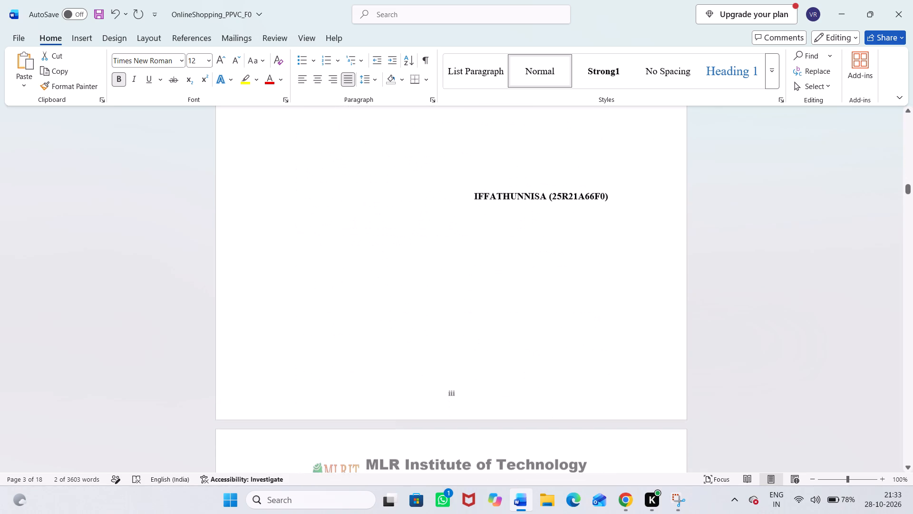
drag(616, 189, 395, 209)
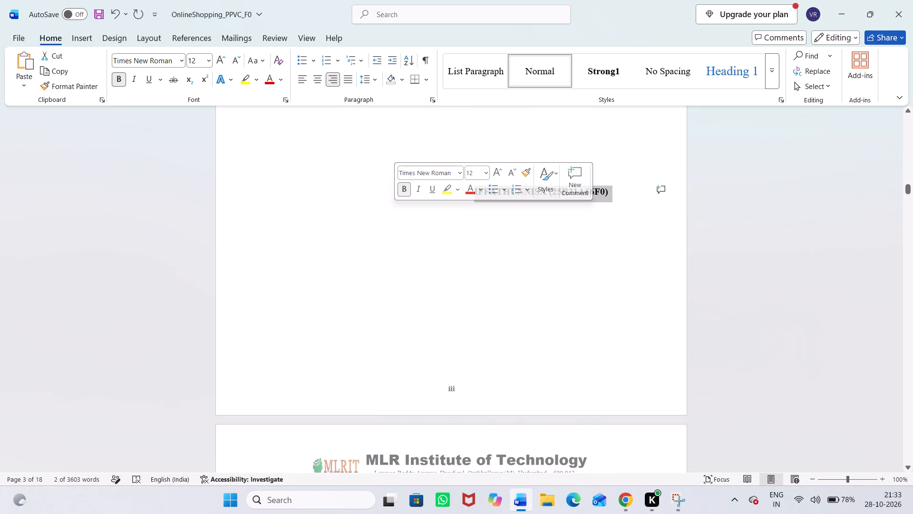
key(ctrl+v)
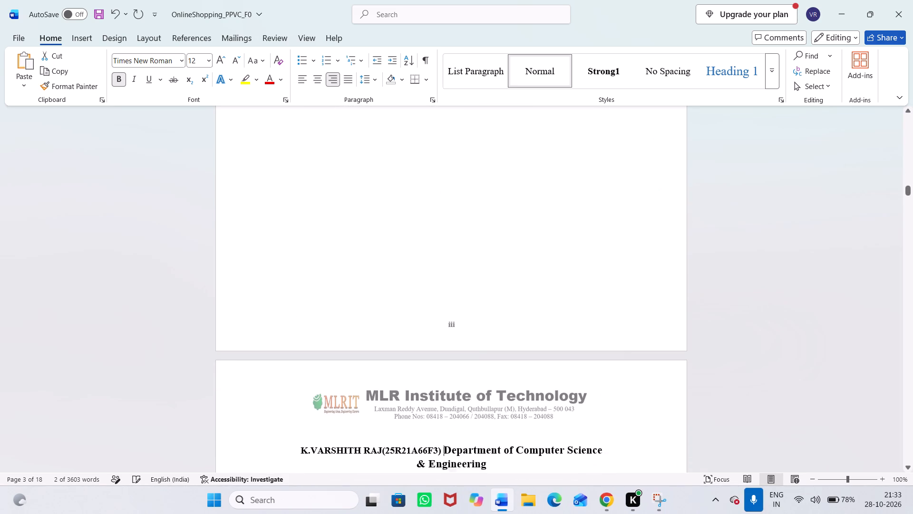
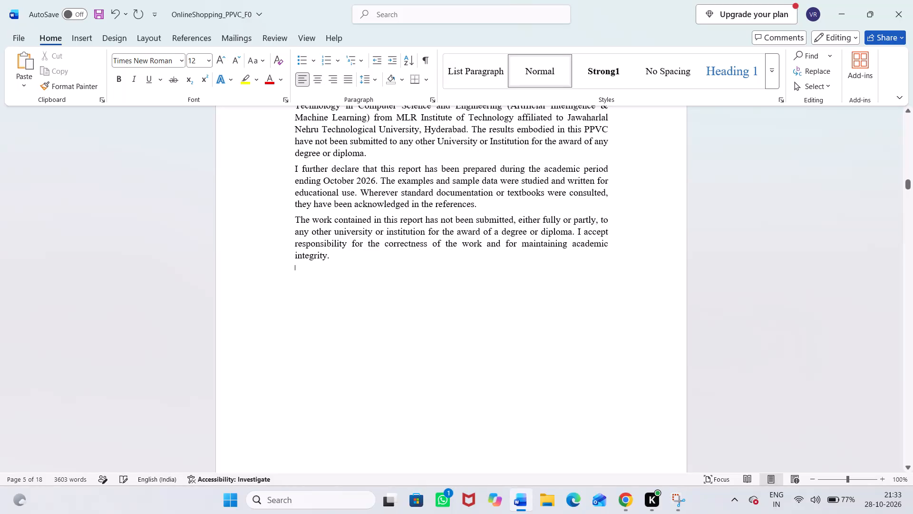
Undo the deletion of the content below the declaration's last paragraph.
ctrl+drag(525, 376, 525, 382)
key(ctrl+z)
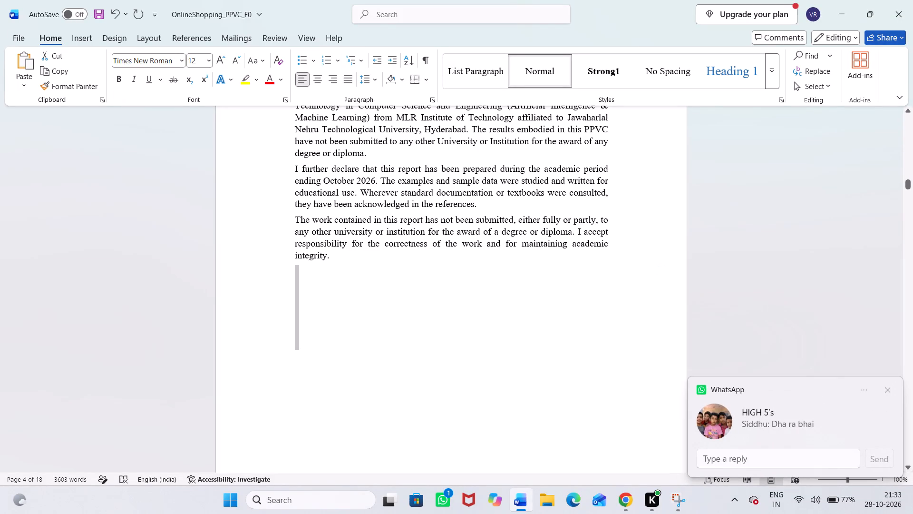
Change the last digit of the roll number in the declaration's signature line to 3, keeping the closing parenthesis.
click(535, 394)
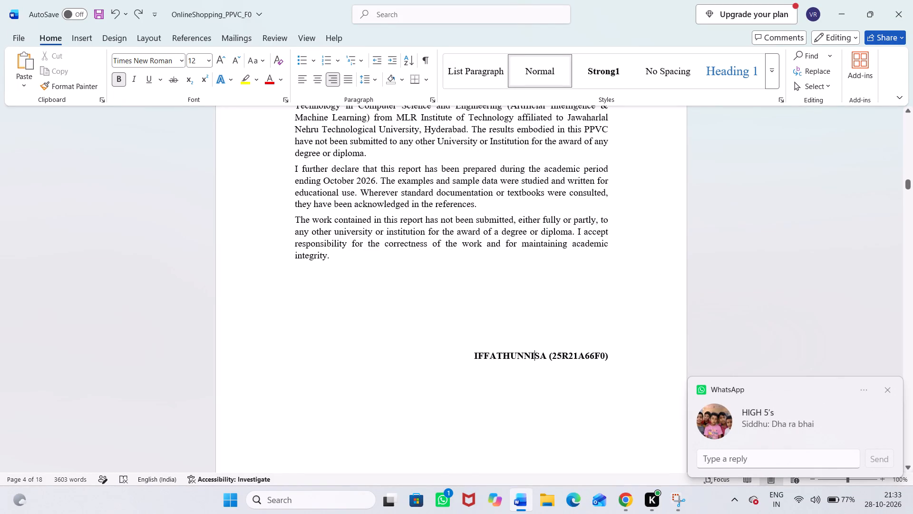
click(604, 354)
key(BackSpace)
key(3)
Replace the student name before the roll number in the declaration's signature line with the cover page student's name, beginning with "K.".
click(546, 355)
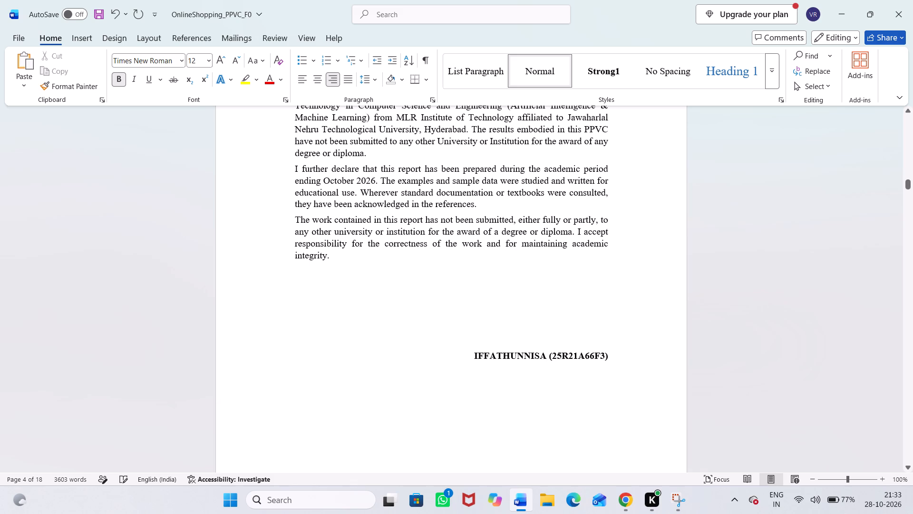
key(BackSpace)
key(BackSpace)
key(BackSpace)
key(BackSpace)
key(BackSpace)
key(BackSpace)
key(BackSpace)
key(BackSpace)
key(BackSpace)
key(BackSpace)
key(BackSpace)
key(BackSpace)
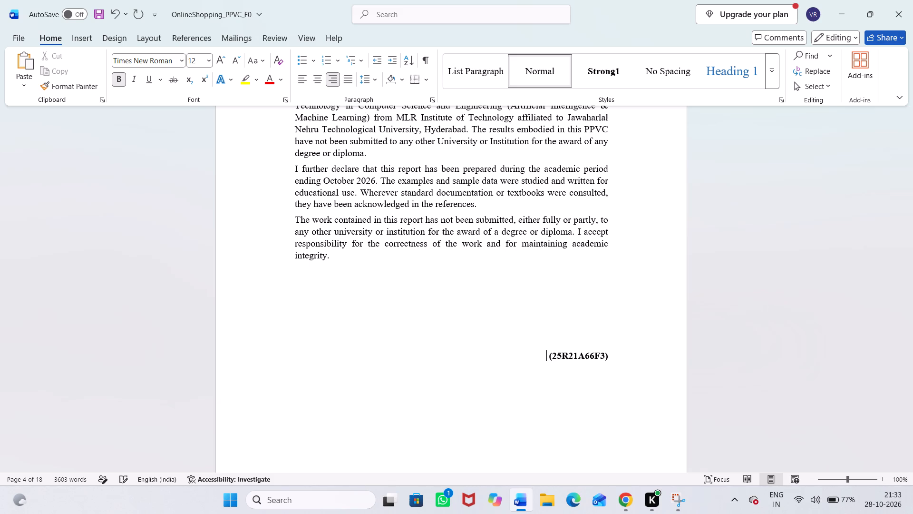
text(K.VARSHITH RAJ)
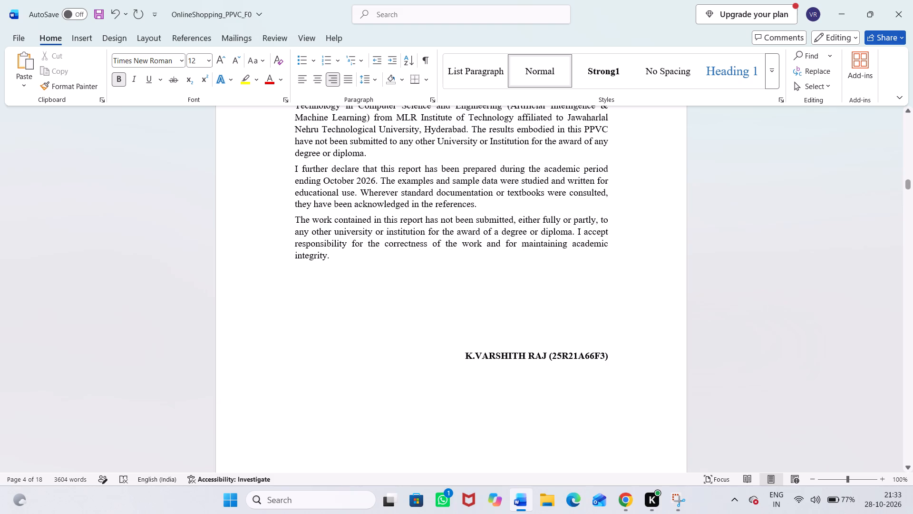
Go back to the certificate page to check the student name and roll number in its first paragraph.
scroll(330, 264, up, 14)
scroll(315, 253, up, 17)
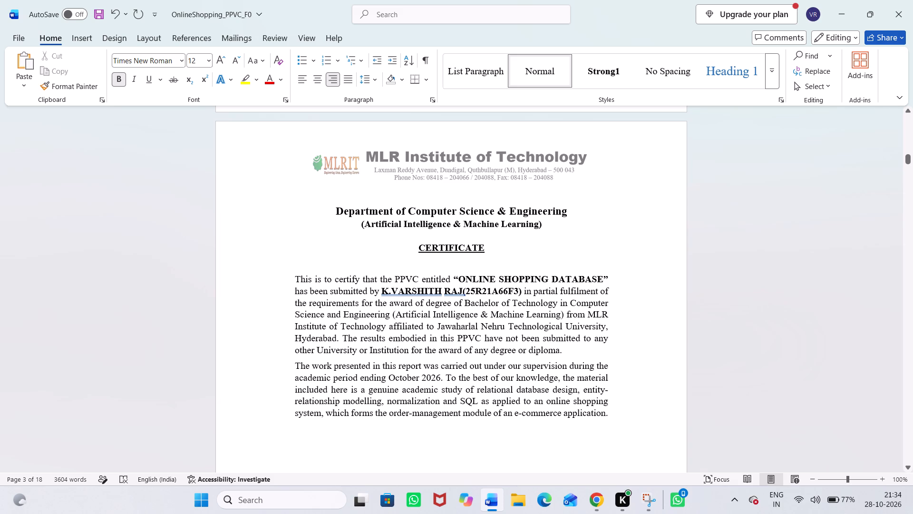
Review the student name and roll number on the cover page, in the certificate and under the declaration.
scroll(502, 311, down, 3)
scroll(280, 365, down, 2)
scroll(348, 339, up, 5)
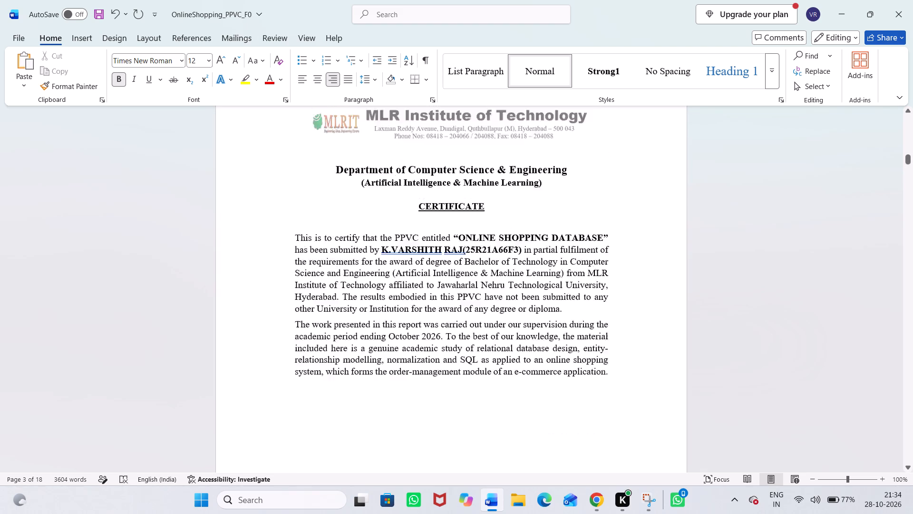
scroll(362, 365, up, 20)
scroll(362, 365, up, 5)
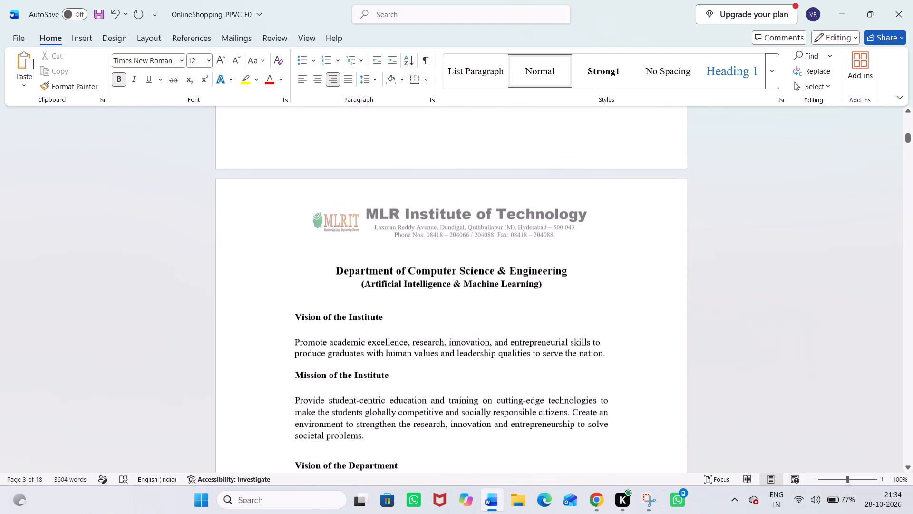
scroll(358, 376, up, 14)
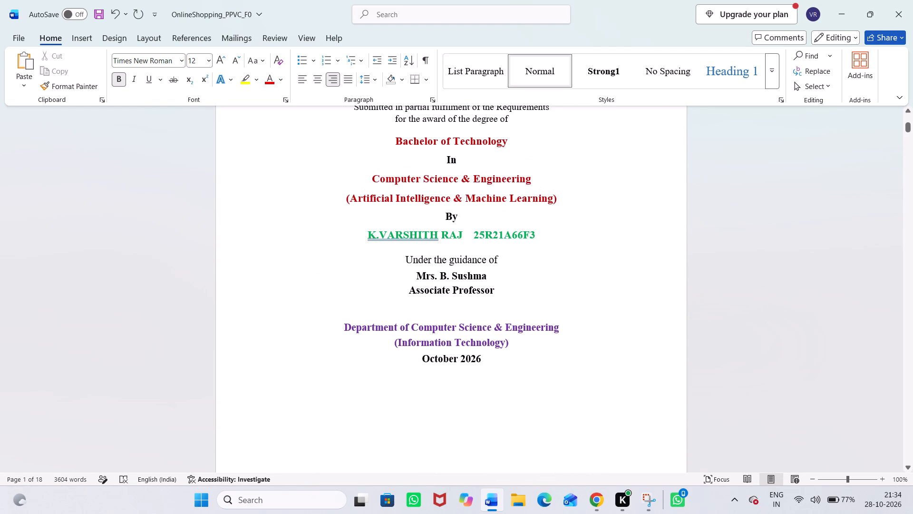
scroll(347, 368, up, 14)
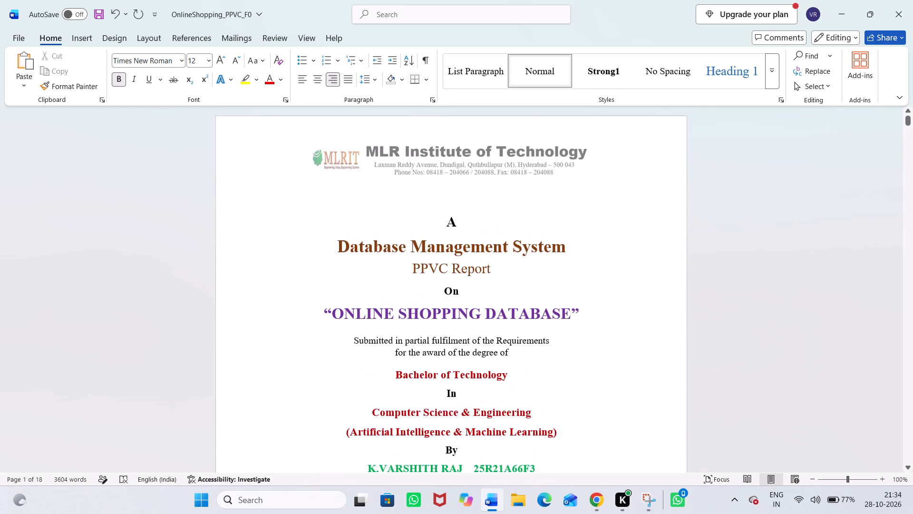
scroll(370, 340, up, 1)
scroll(370, 340, down, 10)
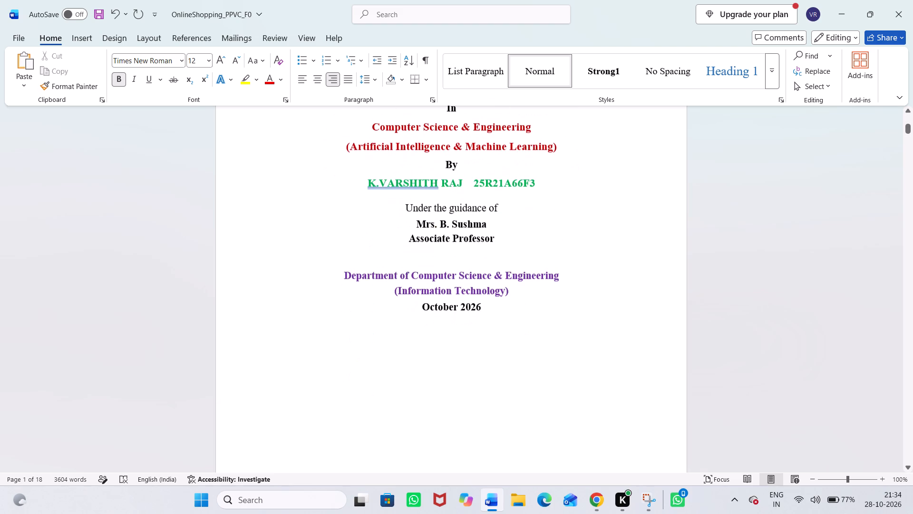
scroll(370, 340, down, 20)
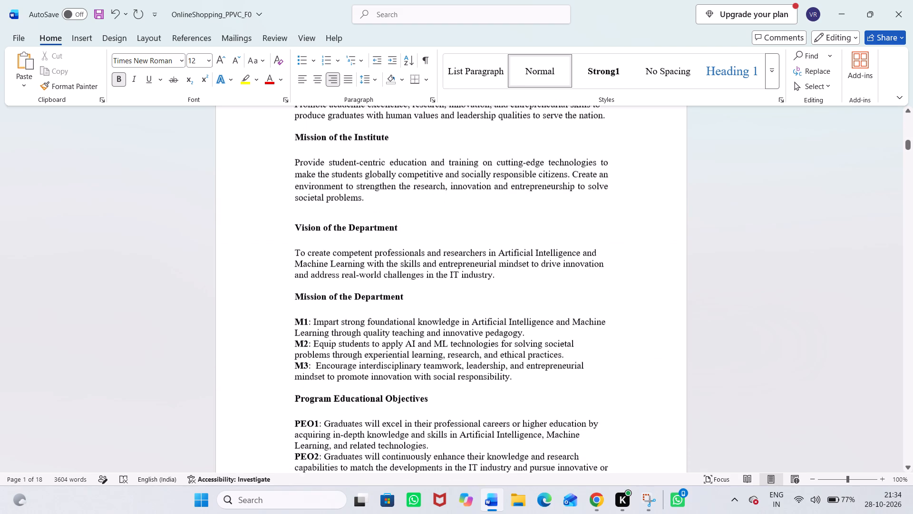
scroll(370, 340, down, 19)
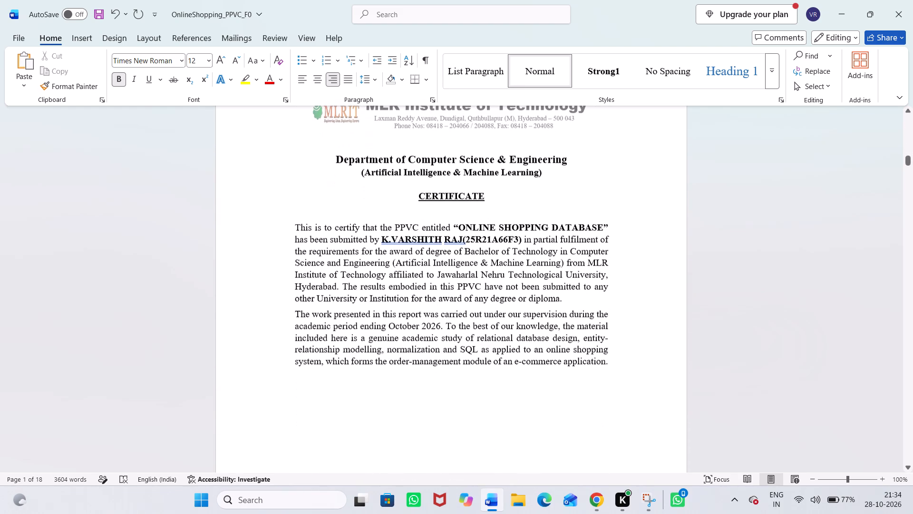
scroll(370, 340, down, 9)
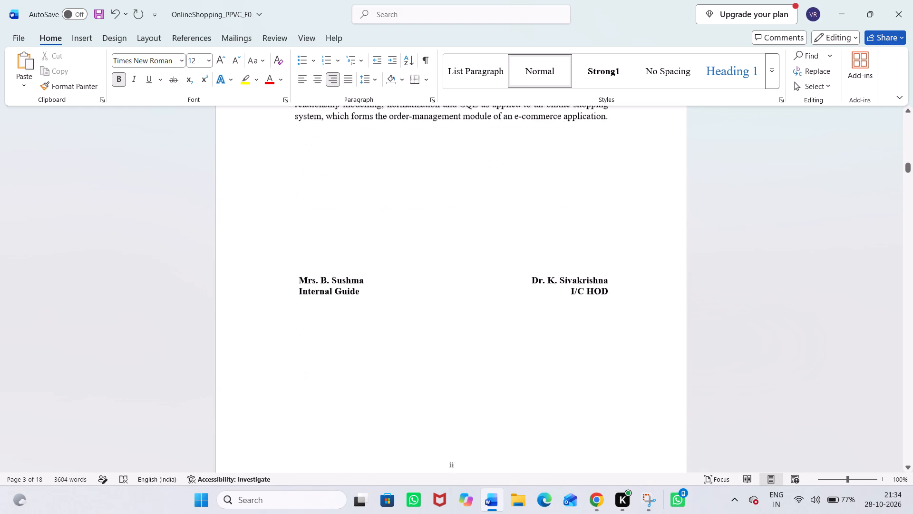
scroll(367, 344, down, 9)
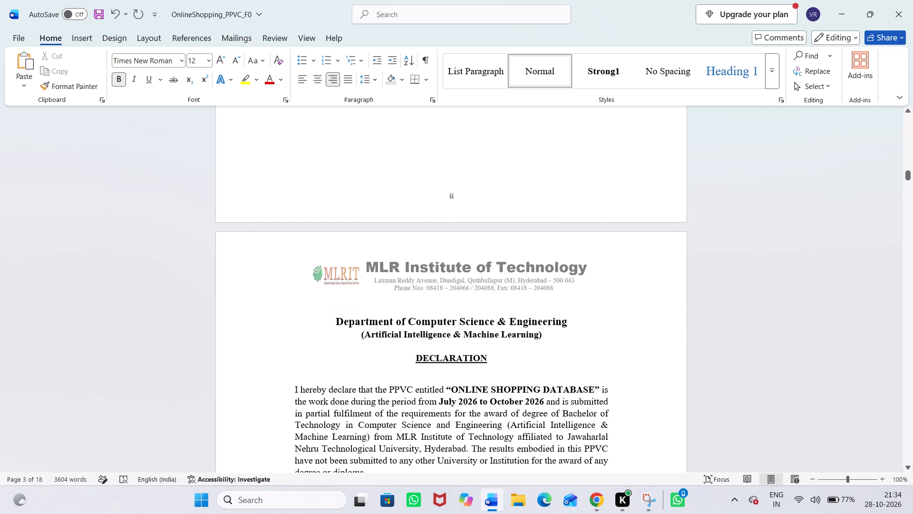
scroll(361, 349, up, 8)
scroll(361, 349, down, 10)
scroll(361, 349, up, 9)
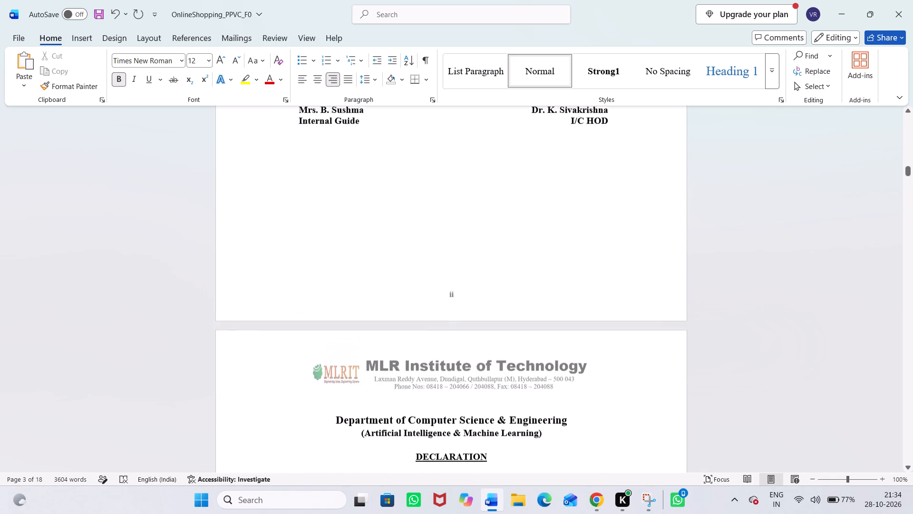
scroll(361, 349, up, 20)
scroll(361, 349, up, 15)
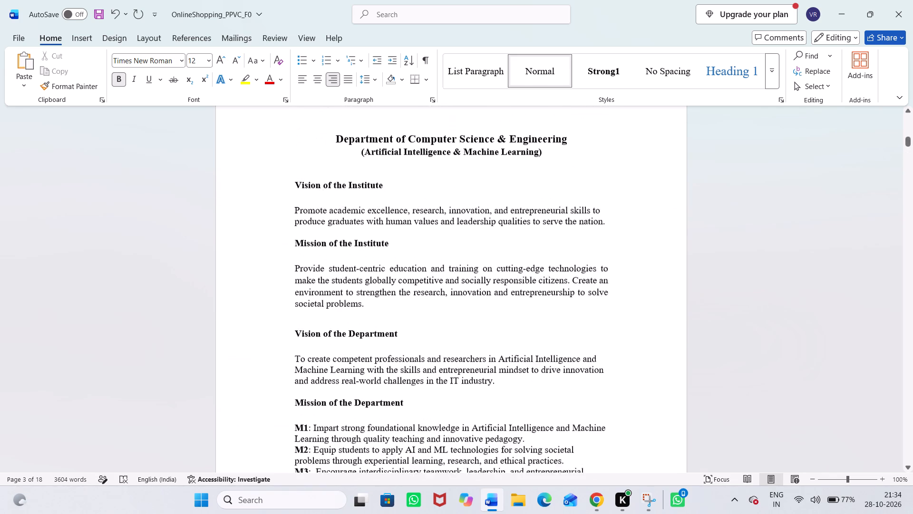
scroll(358, 349, up, 16)
scroll(358, 349, up, 10)
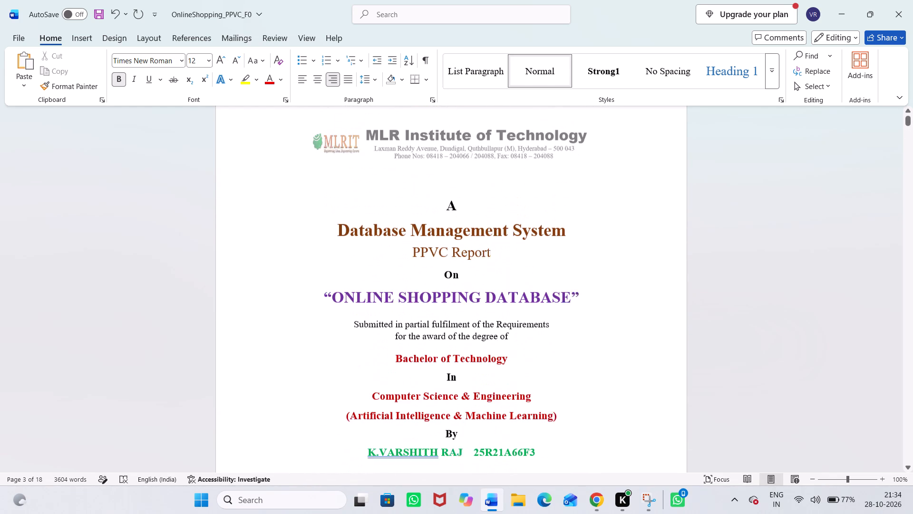
scroll(358, 349, up, 2)
scroll(358, 349, down, 2)
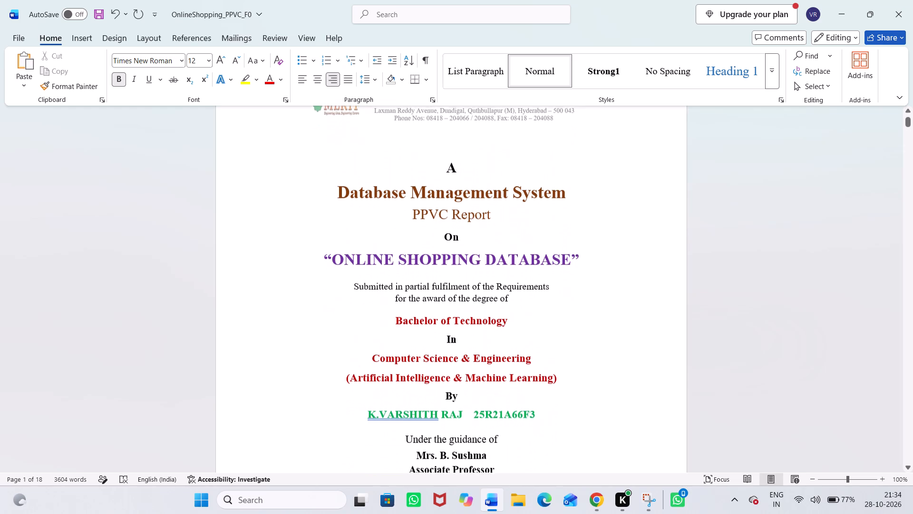
scroll(358, 349, down, 8)
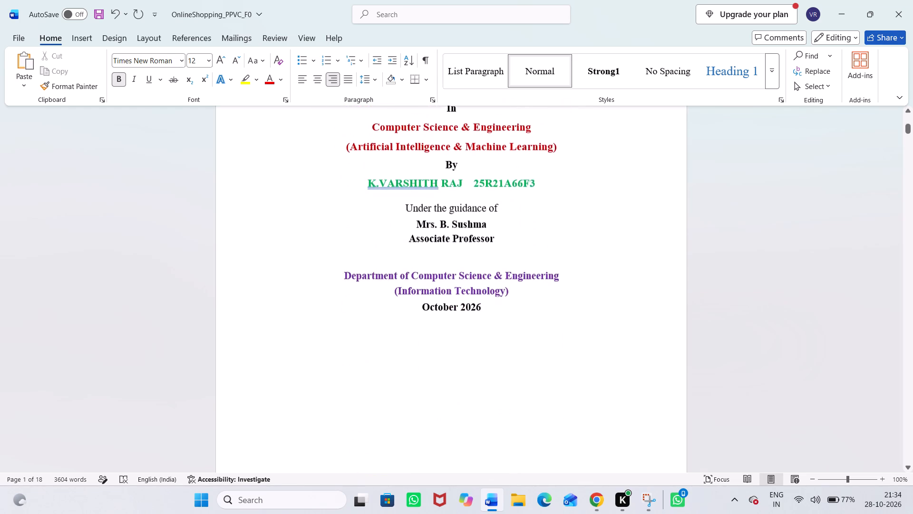
scroll(357, 350, down, 19)
scroll(357, 350, down, 2)
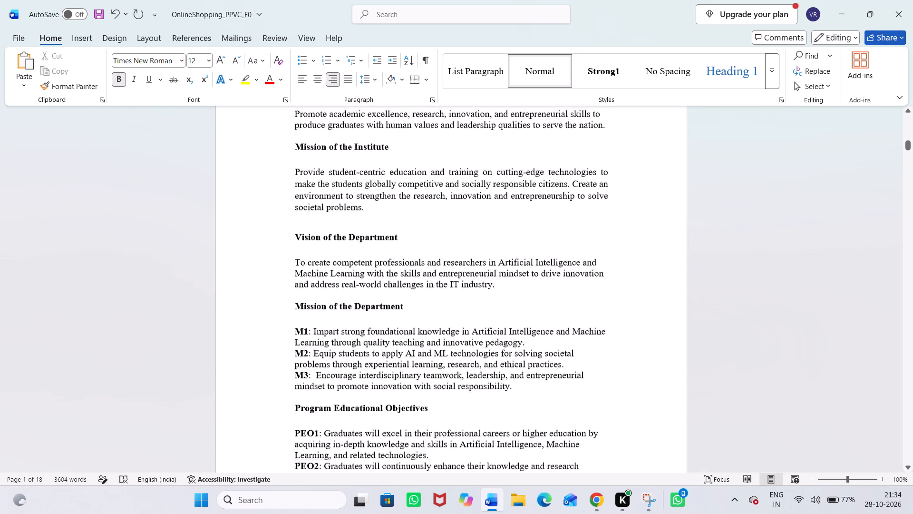
scroll(357, 350, down, 16)
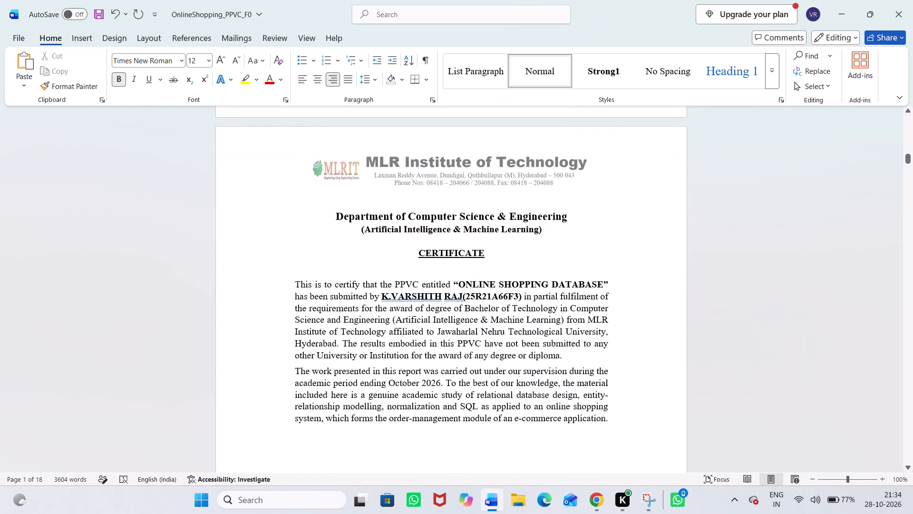
scroll(357, 350, down, 19)
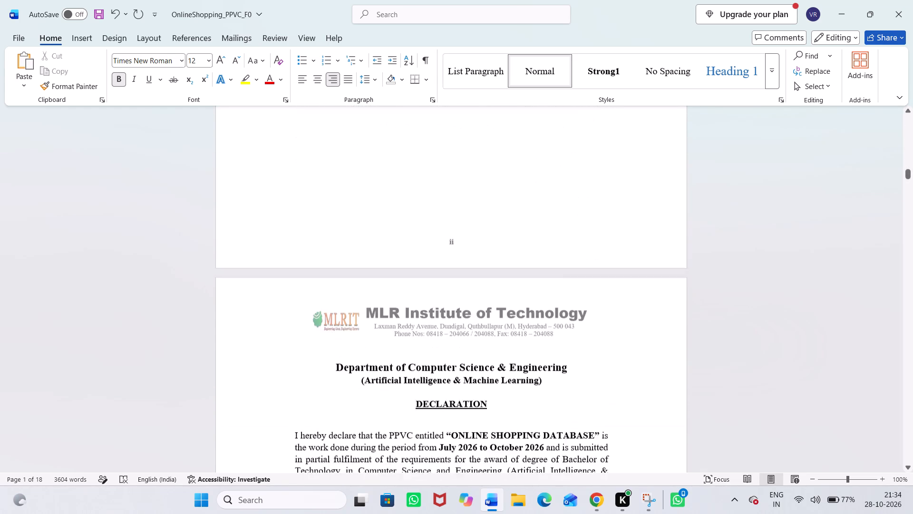
scroll(357, 351, down, 20)
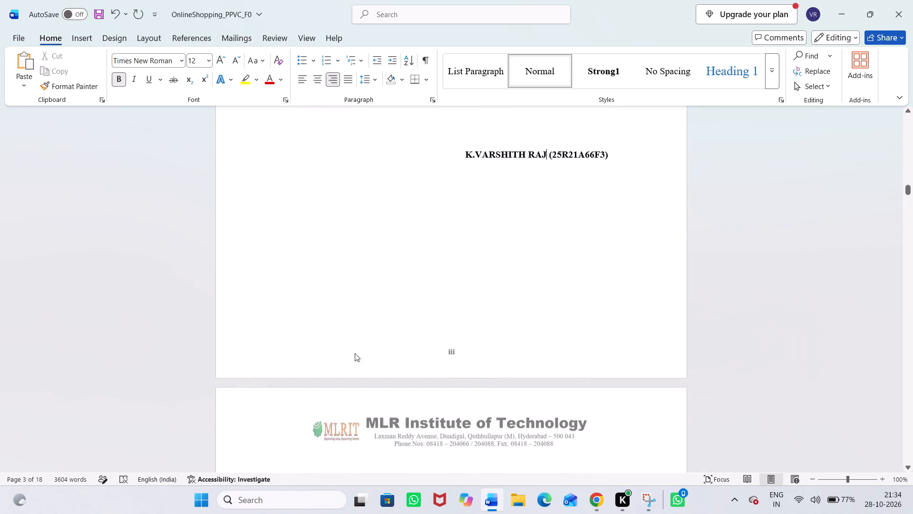
scroll(355, 353, up, 1)
scroll(354, 354, down, 7)
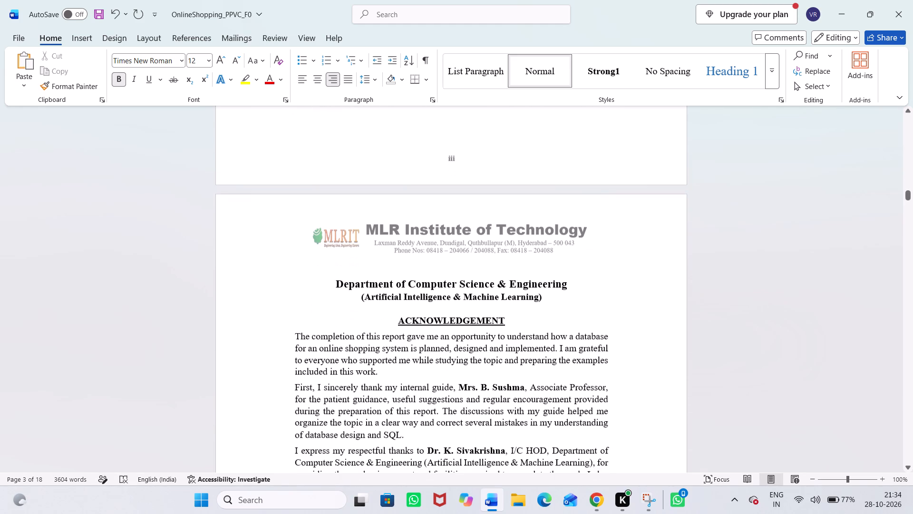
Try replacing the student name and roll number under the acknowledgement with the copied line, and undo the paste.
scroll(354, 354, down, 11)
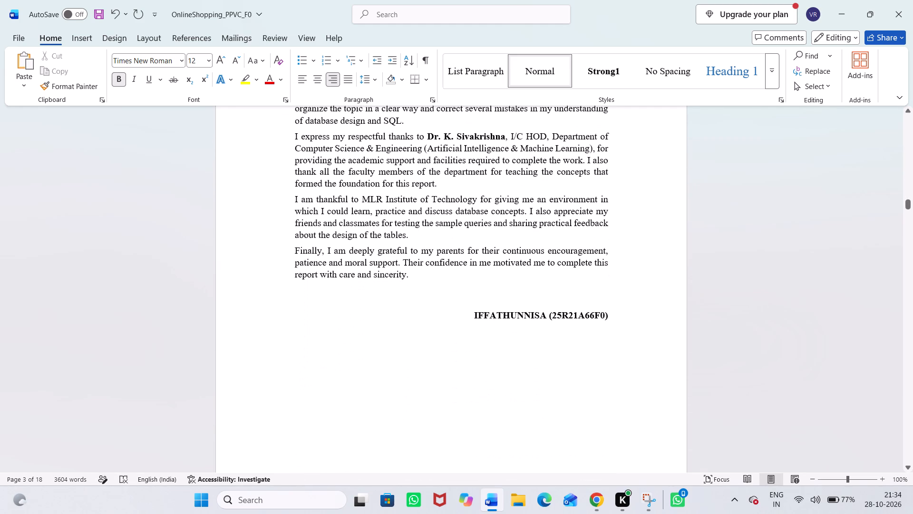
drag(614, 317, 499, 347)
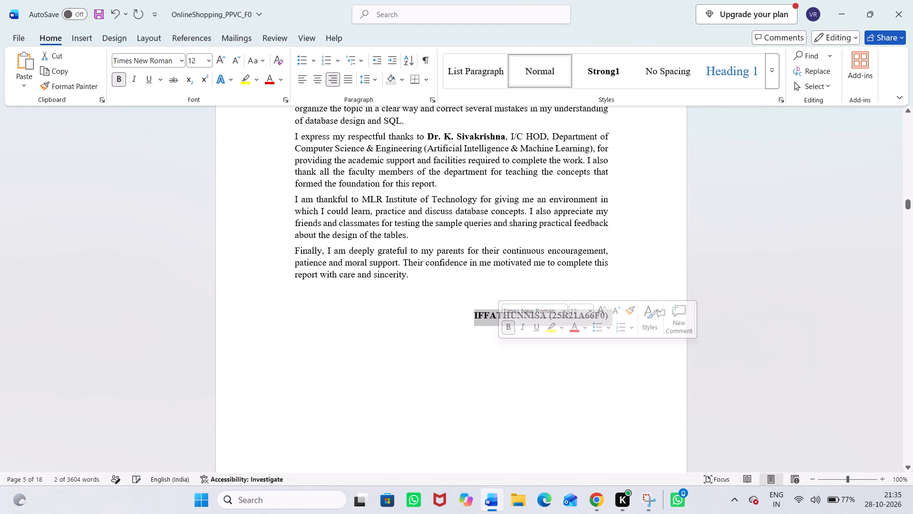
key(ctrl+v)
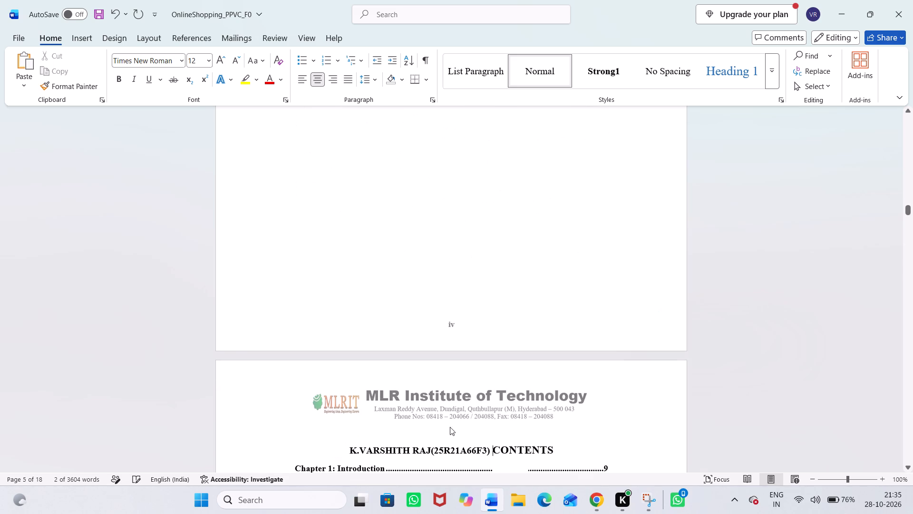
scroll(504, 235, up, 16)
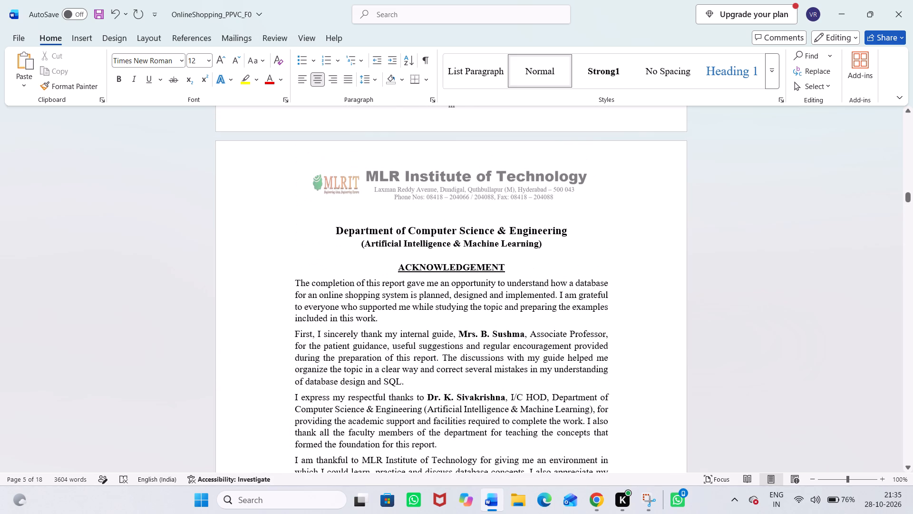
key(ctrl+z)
Change the last digit of the roll number under the acknowledgement to 3, keeping the closing parenthesis.
scroll(515, 325, down, 4)
scroll(515, 327, up, 7)
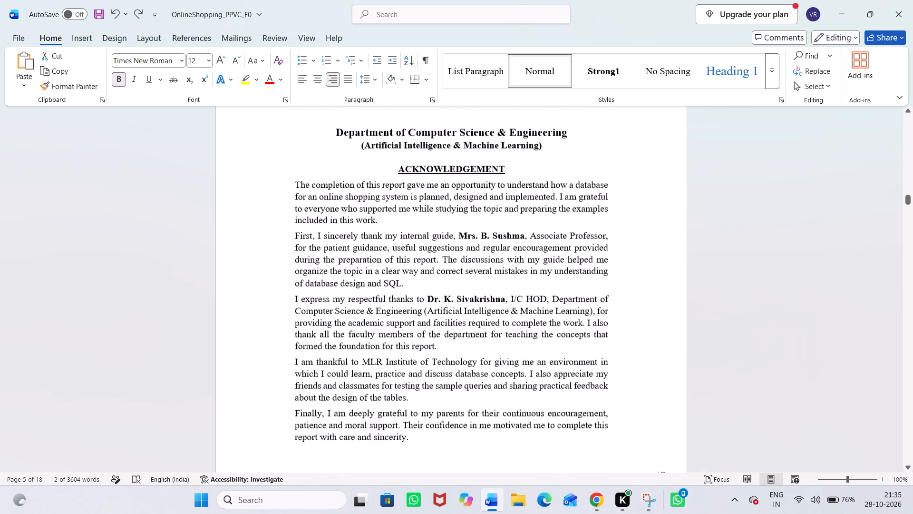
scroll(518, 329, up, 7)
scroll(518, 328, down, 15)
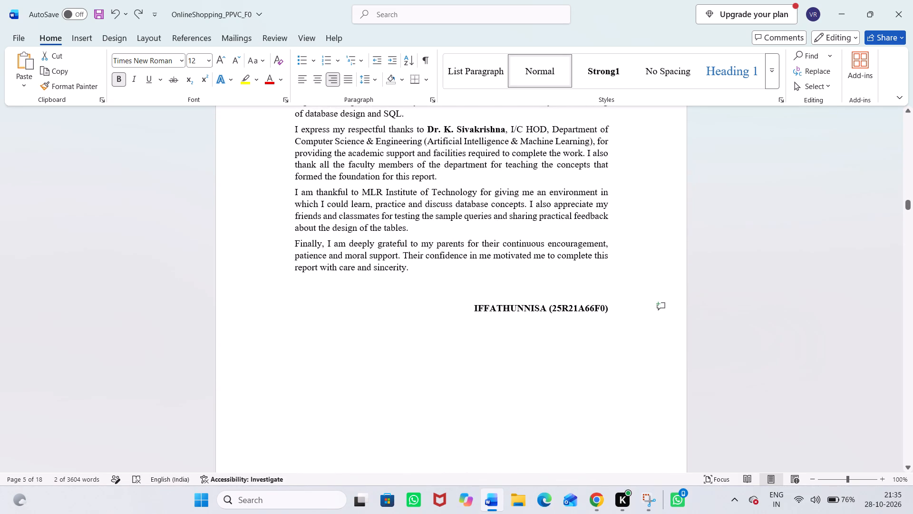
click(602, 307)
click(603, 306)
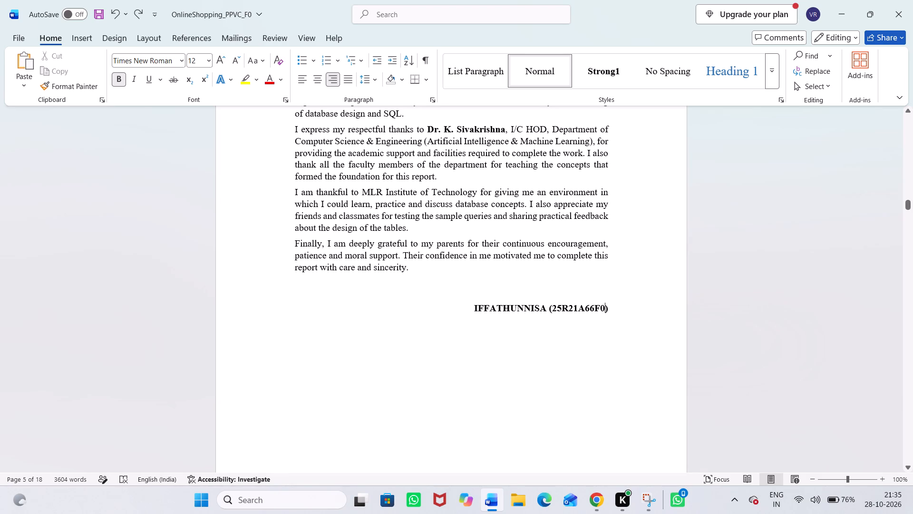
key(BackSpace)
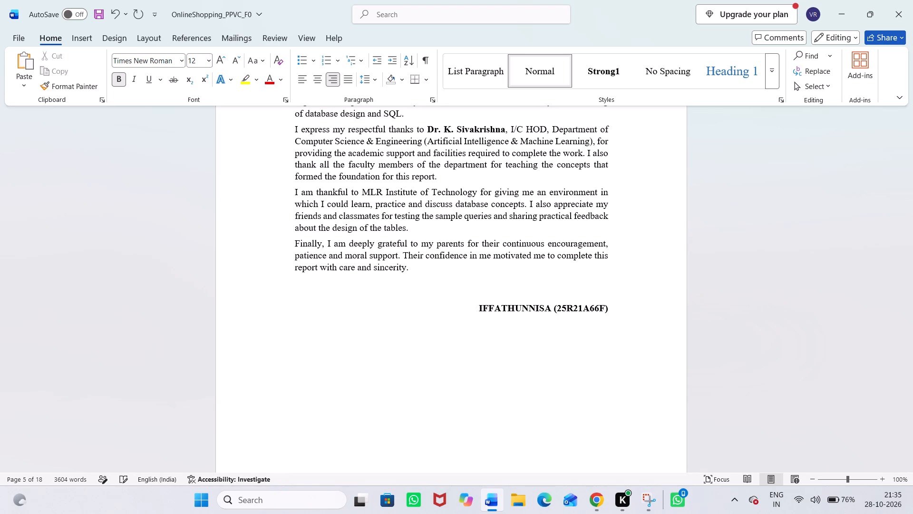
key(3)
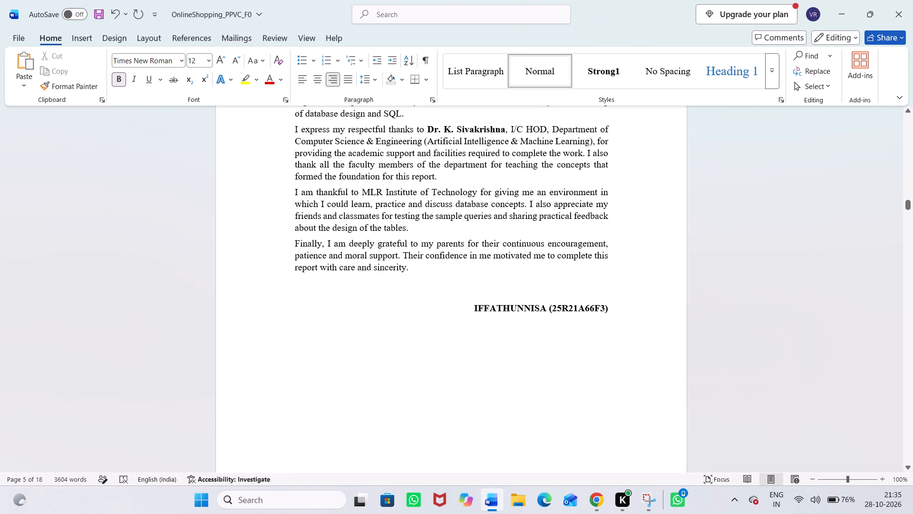
Replace the student name before the roll number under the acknowledgement with the cover page student's name, beginning with the initial "K.".
click(548, 309)
key(BackSpace)
key(BackSpace)
key(BackSpace)
key(BackSpace)
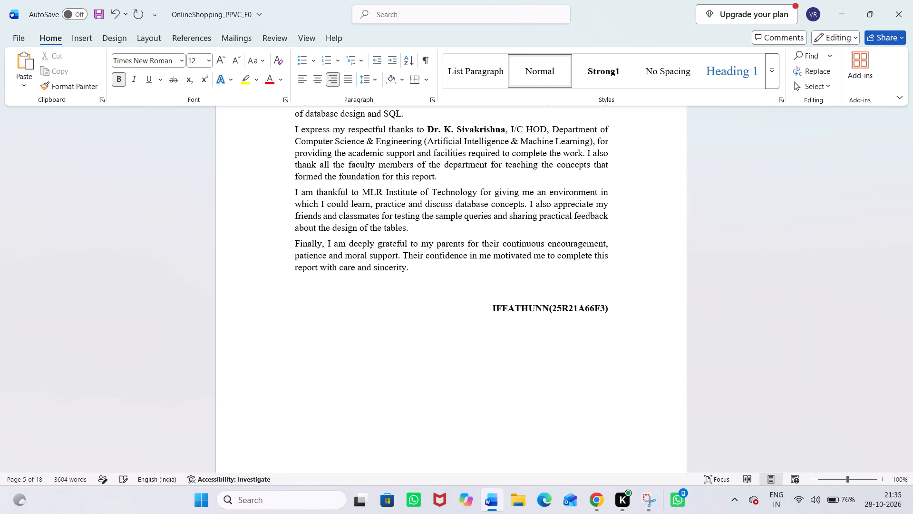
key(BackSpace)
key(BackSpace)
key(BackSpace)
key(BackSpace)
key(BackSpace)
key(BackSpace)
key(BackSpace)
key(BackSpace)
key(BackSpace)
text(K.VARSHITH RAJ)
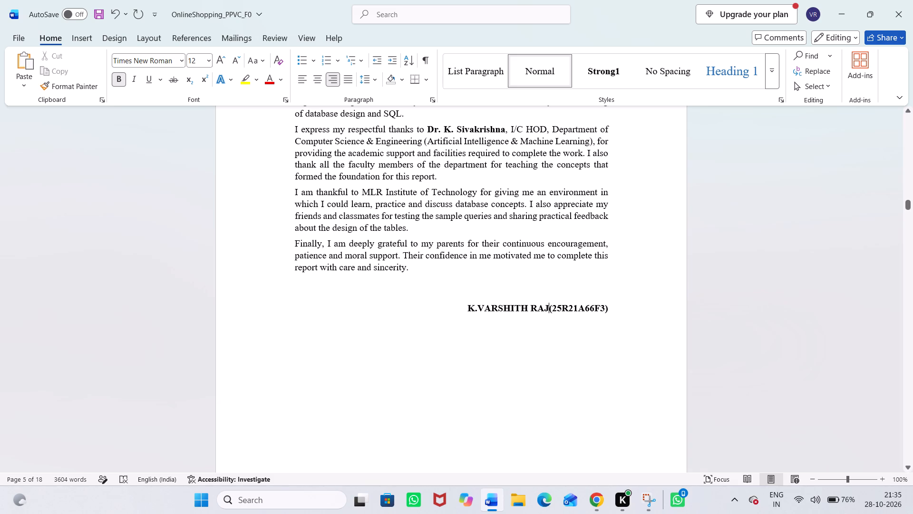
Recheck the student name and roll number from the declaration back through the certificate to the cover page.
scroll(478, 275, up, 9)
scroll(396, 330, up, 11)
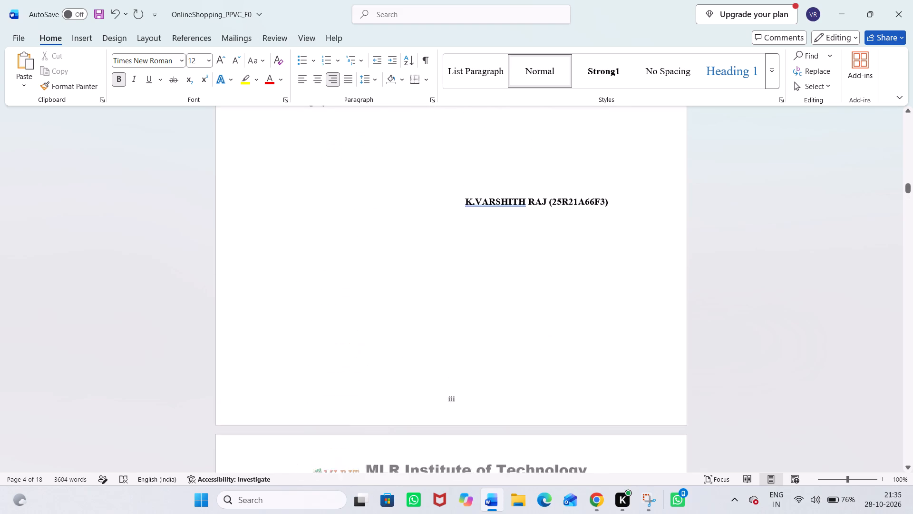
scroll(431, 336, up, 20)
scroll(431, 336, up, 17)
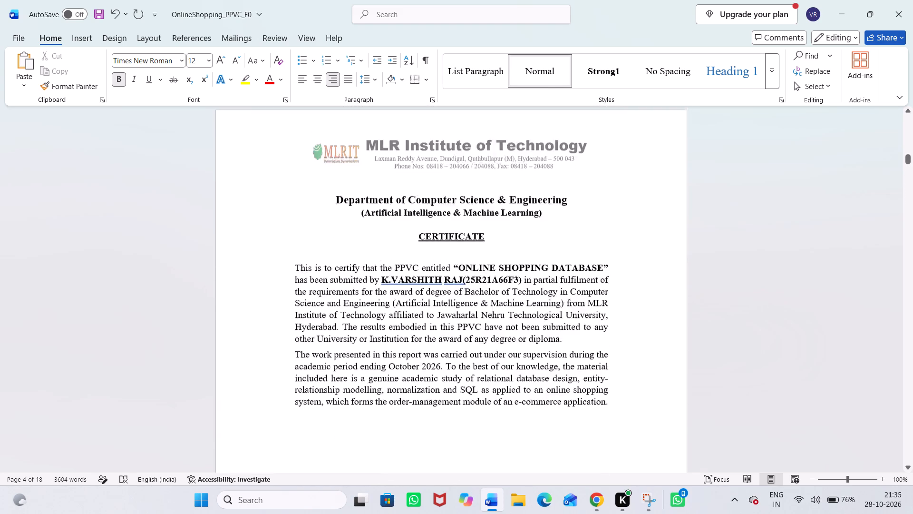
scroll(297, 333, up, 20)
scroll(297, 333, up, 16)
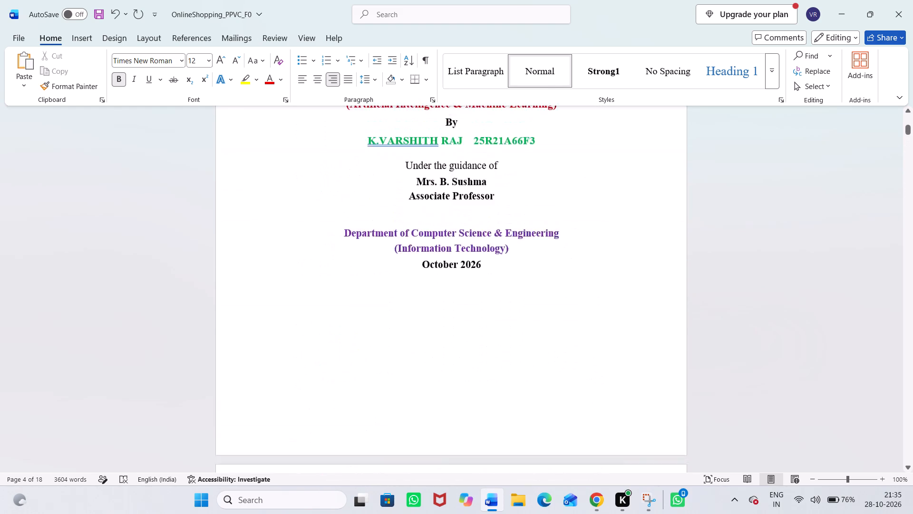
scroll(317, 339, up, 15)
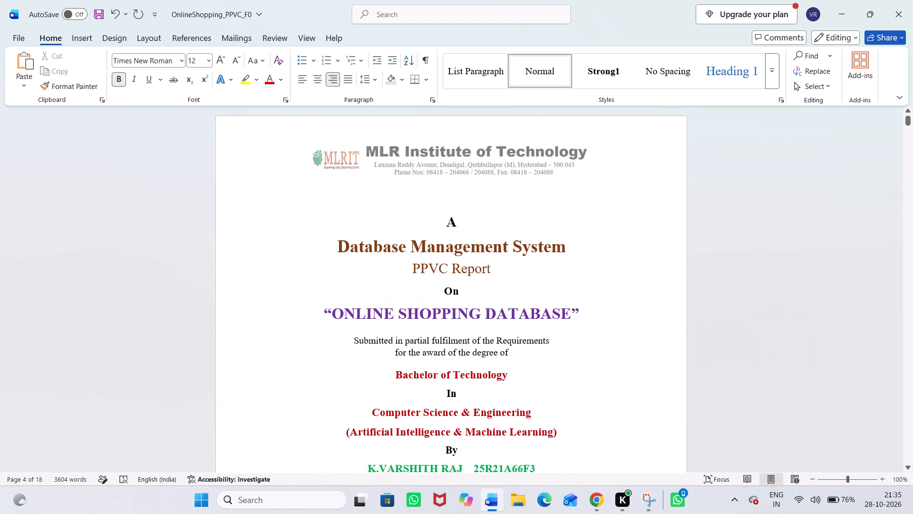
Examine the cover page from the report title down to the department and date, checking the student name and roll number.
scroll(319, 343, down, 2)
scroll(319, 343, up, 3)
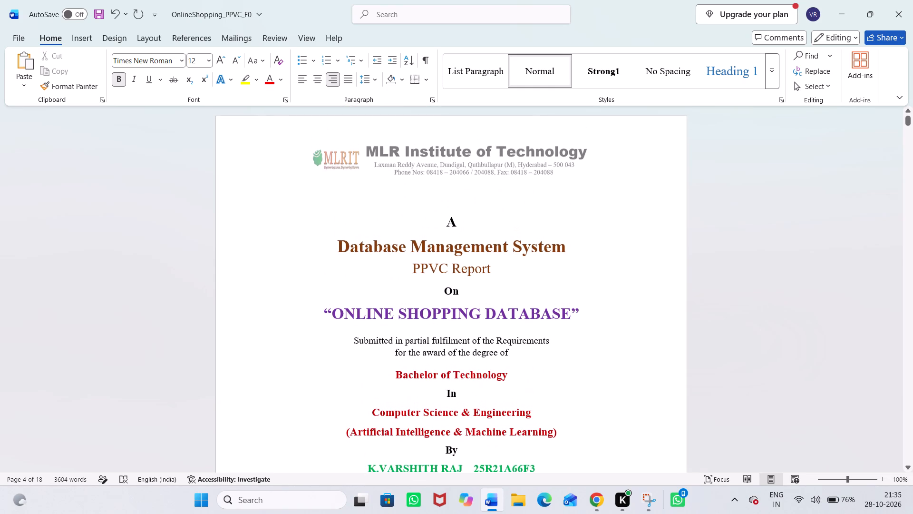
scroll(319, 343, down, 2)
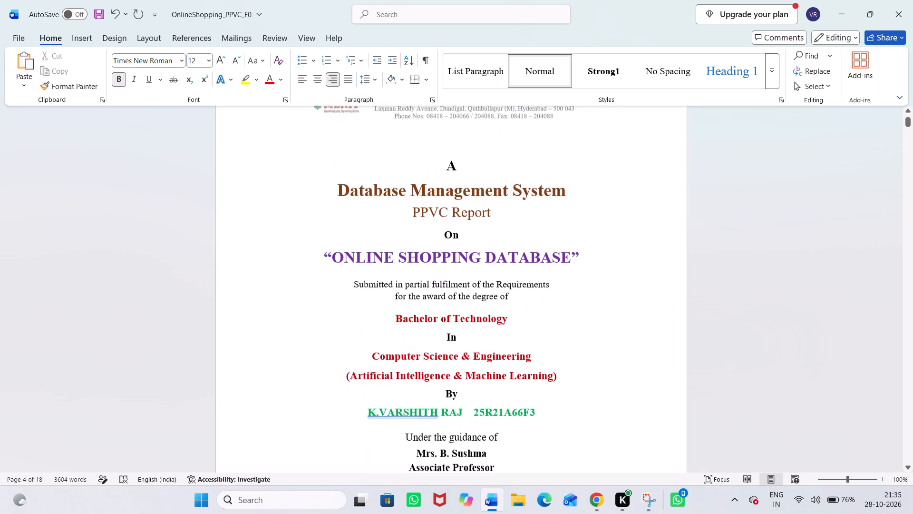
scroll(319, 345, down, 5)
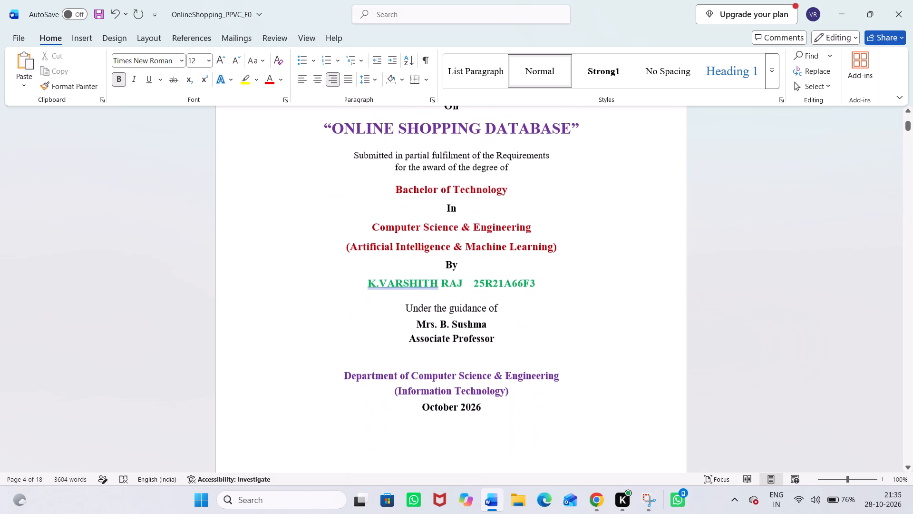
scroll(319, 350, down, 6)
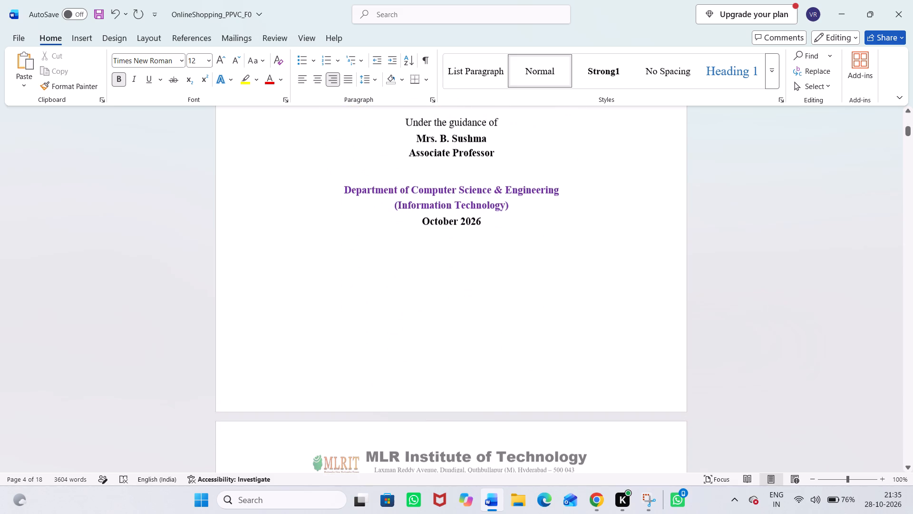
scroll(319, 351, down, 2)
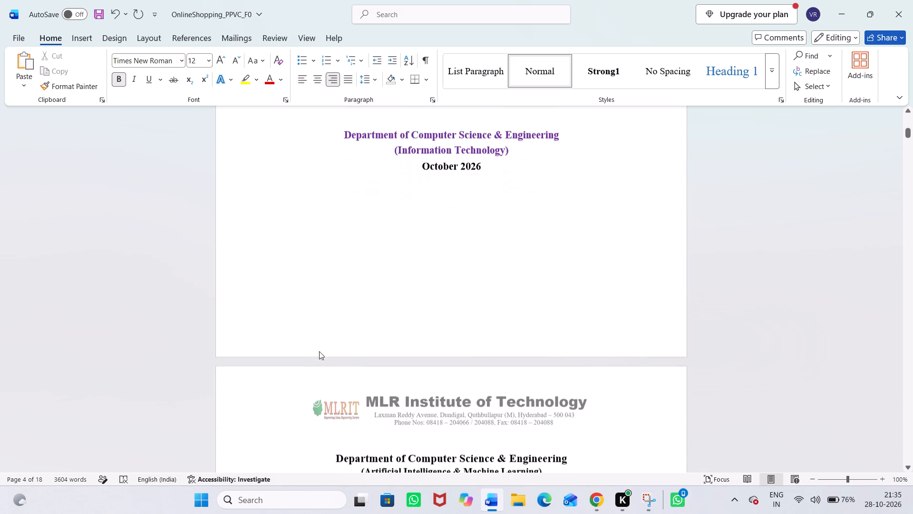
scroll(319, 351, down, 2)
scroll(319, 351, up, 15)
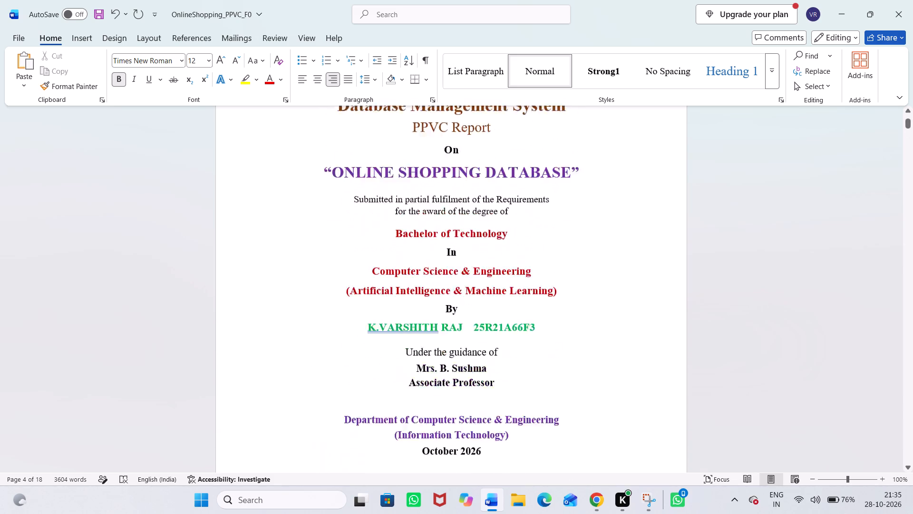
scroll(319, 351, up, 7)
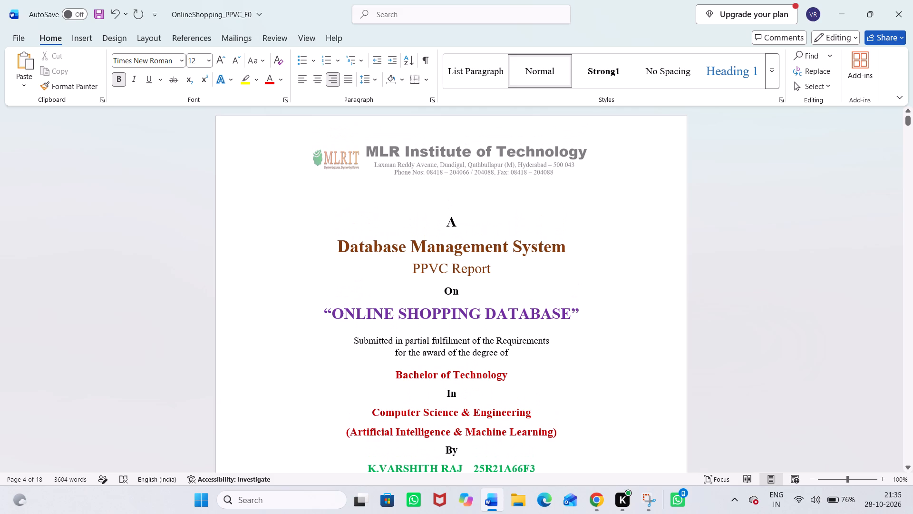
Review the front matter from the cover page through the certificate, declaration, acknowledgement and lists to the abstract for the student details.
scroll(319, 351, down, 5)
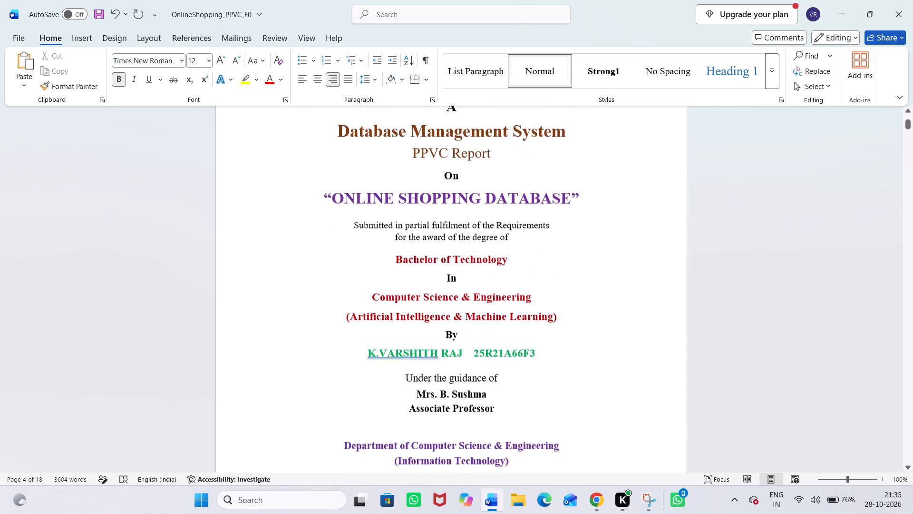
scroll(319, 351, down, 20)
scroll(319, 351, down, 4)
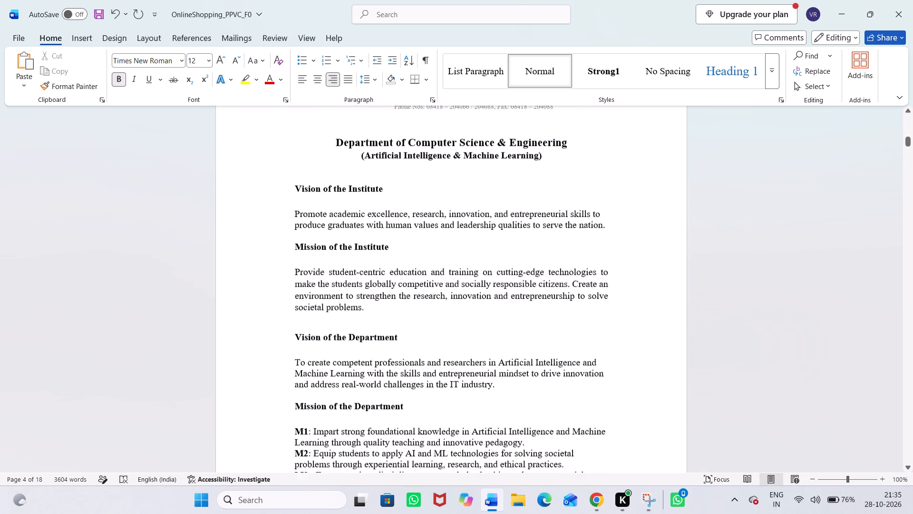
scroll(319, 351, down, 18)
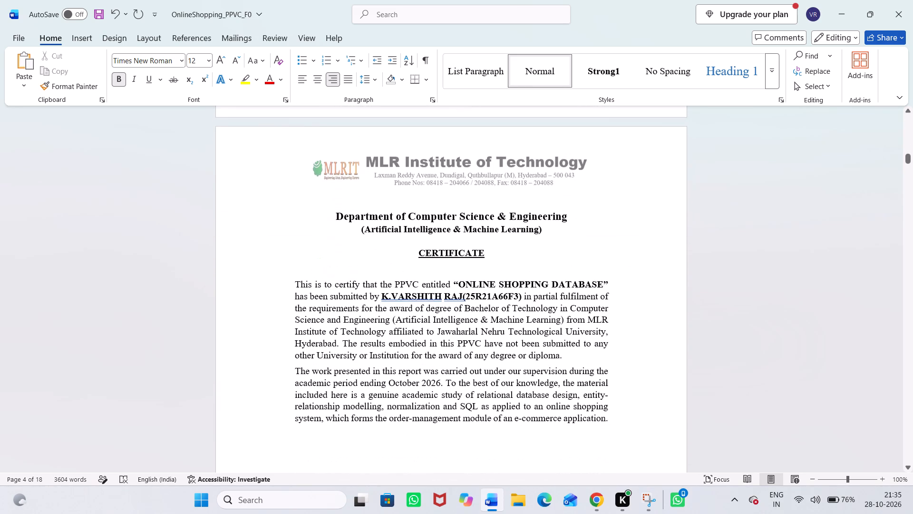
scroll(319, 351, down, 16)
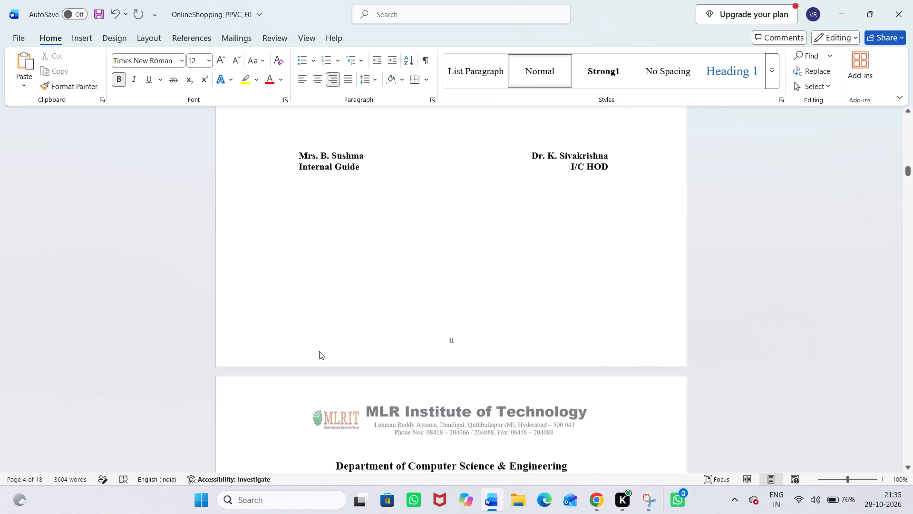
scroll(319, 351, down, 19)
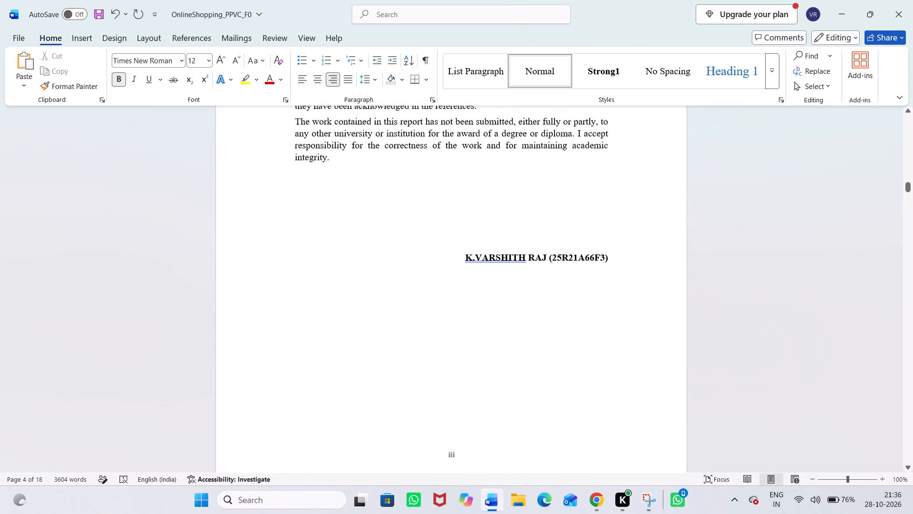
scroll(319, 351, down, 20)
scroll(319, 351, down, 6)
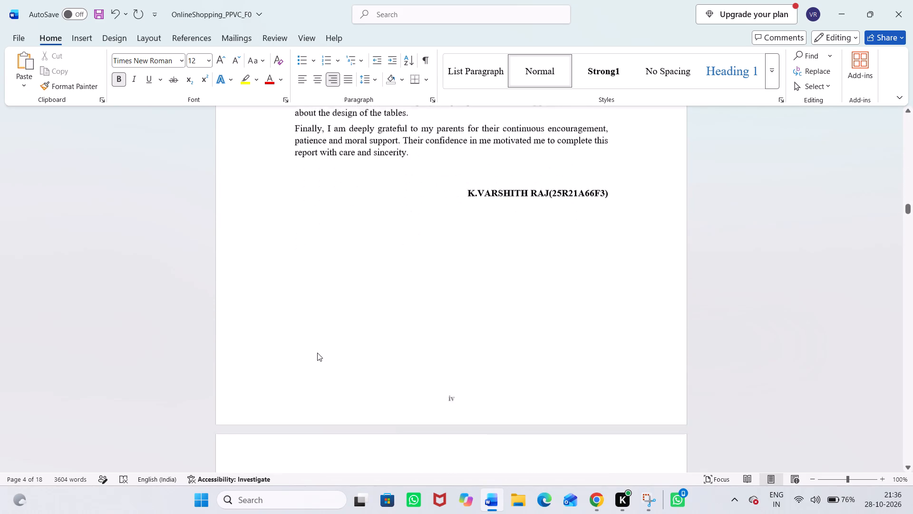
scroll(317, 353, down, 20)
scroll(317, 353, down, 17)
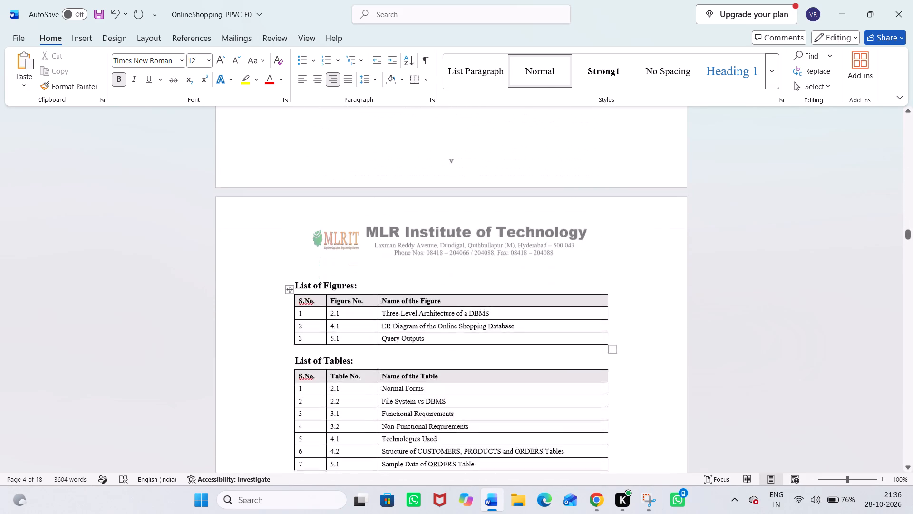
scroll(316, 356, down, 20)
scroll(316, 356, down, 12)
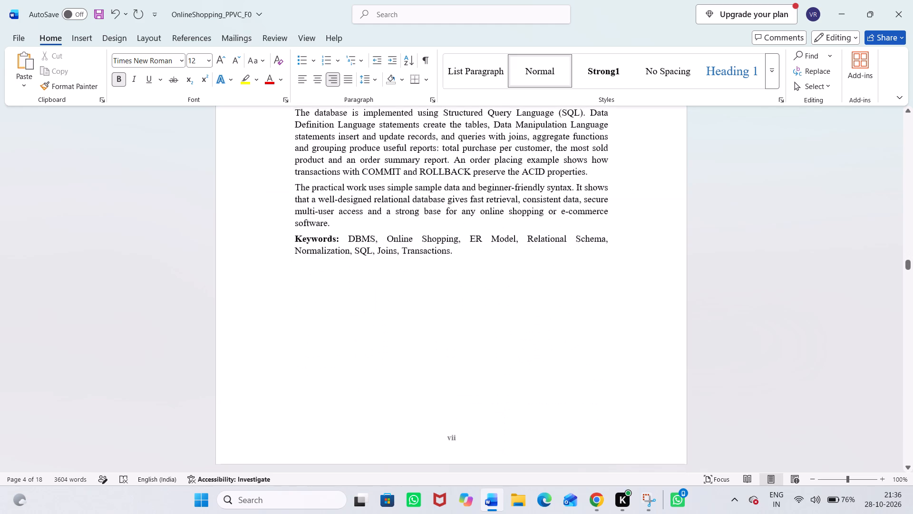
Continue reviewing the report past the abstract's keywords to the SDG Goals Mapping page.
scroll(314, 363, down, 9)
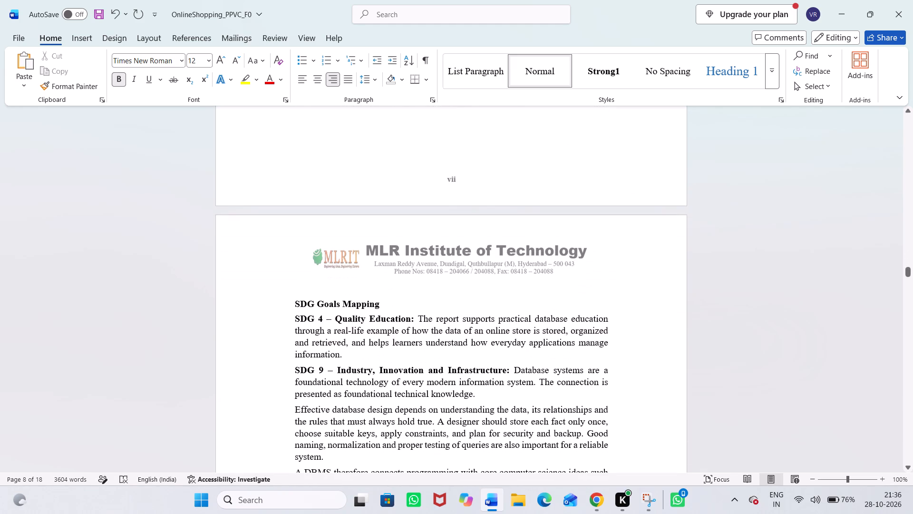
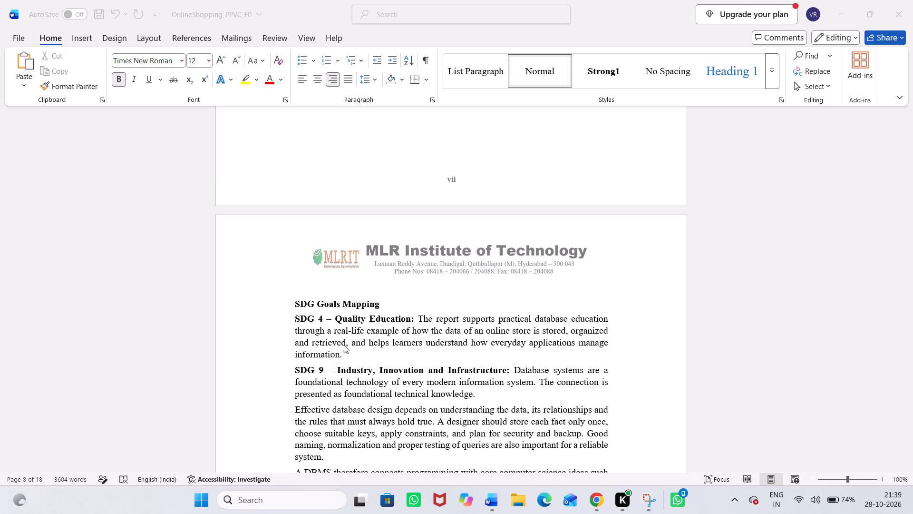
Review the front matter backwards from the SDG goals mapping through the abstract, lists, contents, acknowledgement and declaration to the certificate.
scroll(348, 279, up, 10)
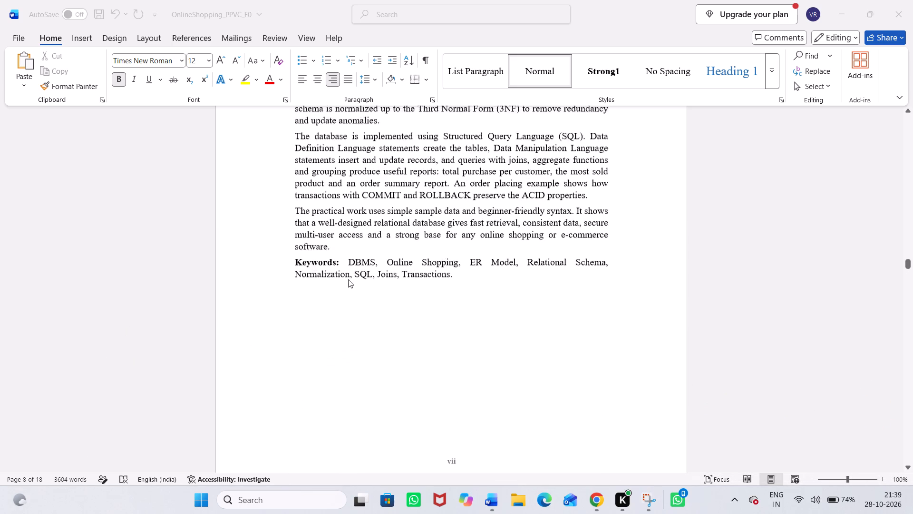
scroll(348, 279, up, 20)
scroll(348, 279, up, 14)
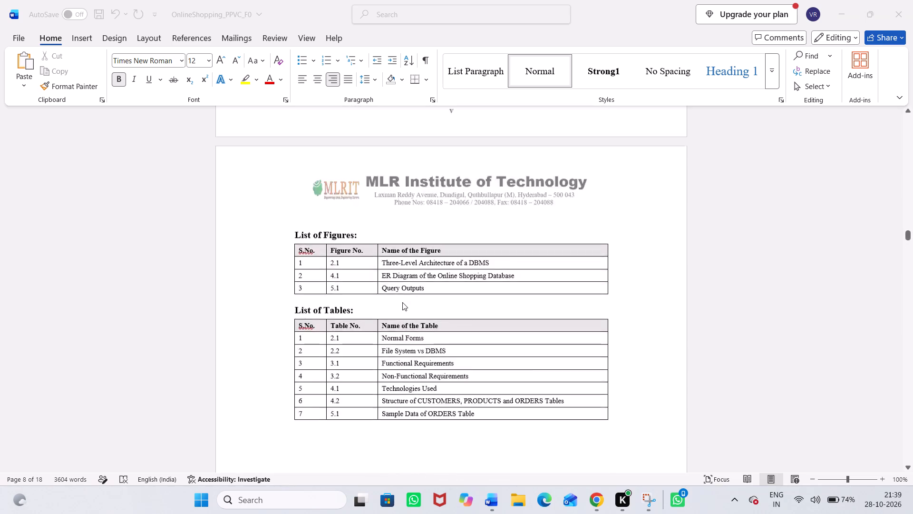
scroll(402, 302, up, 20)
scroll(402, 302, up, 9)
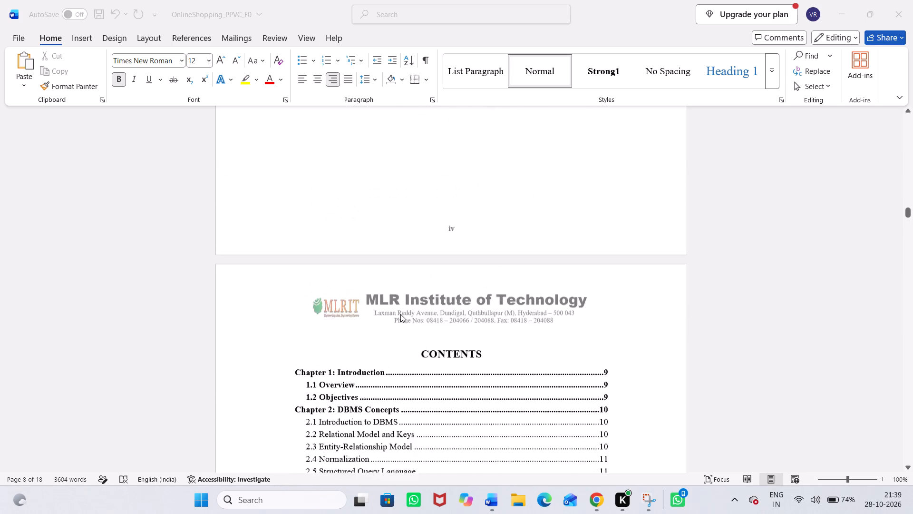
scroll(400, 314, up, 17)
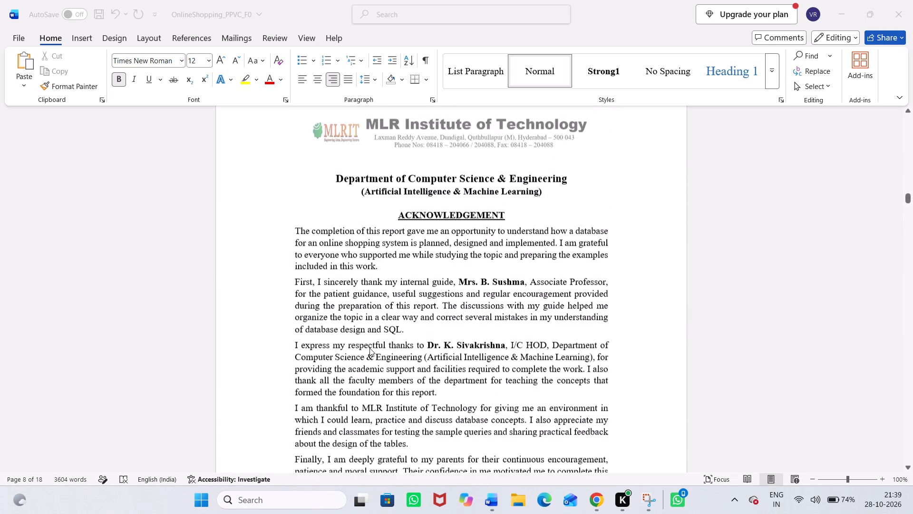
scroll(369, 348, up, 20)
scroll(369, 348, up, 8)
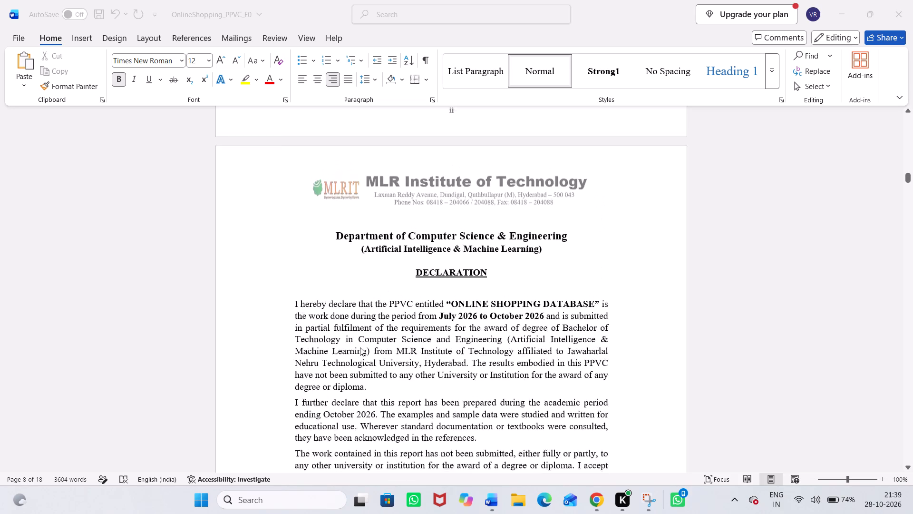
scroll(360, 347, up, 12)
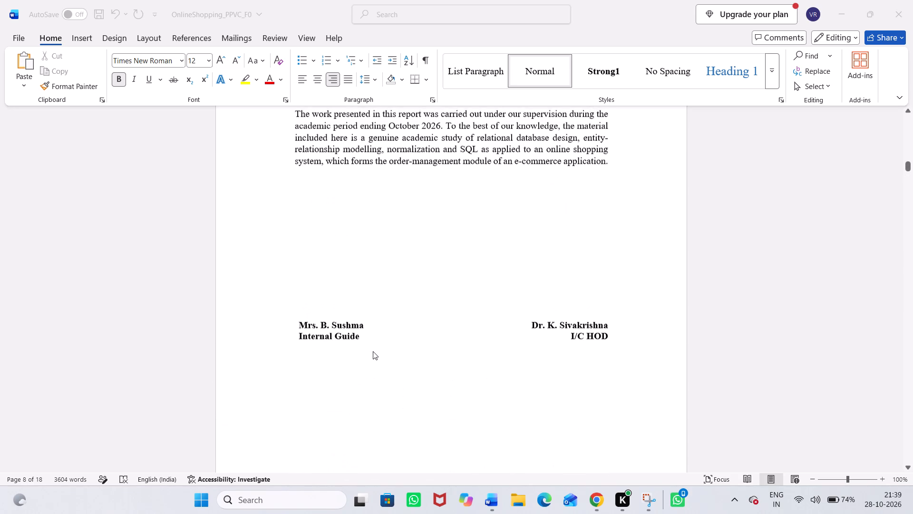
scroll(373, 353, up, 5)
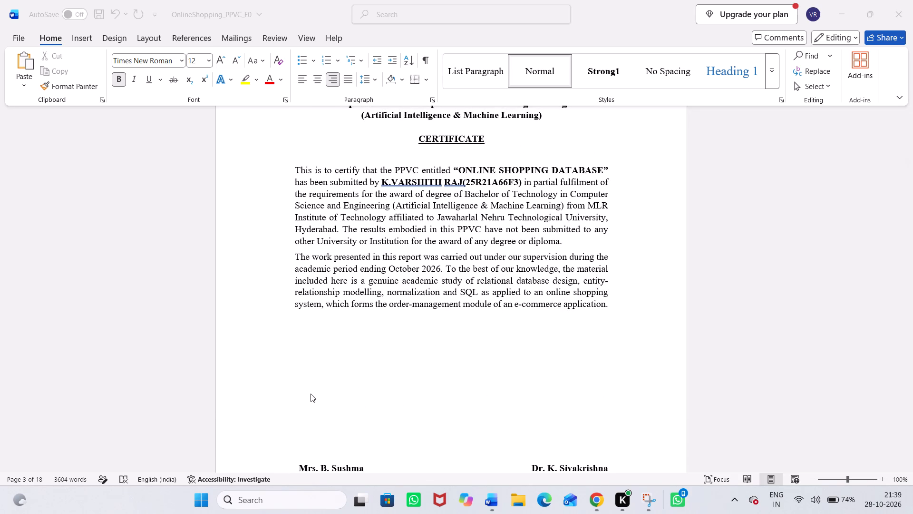
Review the report backwards from the certificate through the vision and mission page to the cover page title.
scroll(305, 395, up, 4)
scroll(320, 439, up, 14)
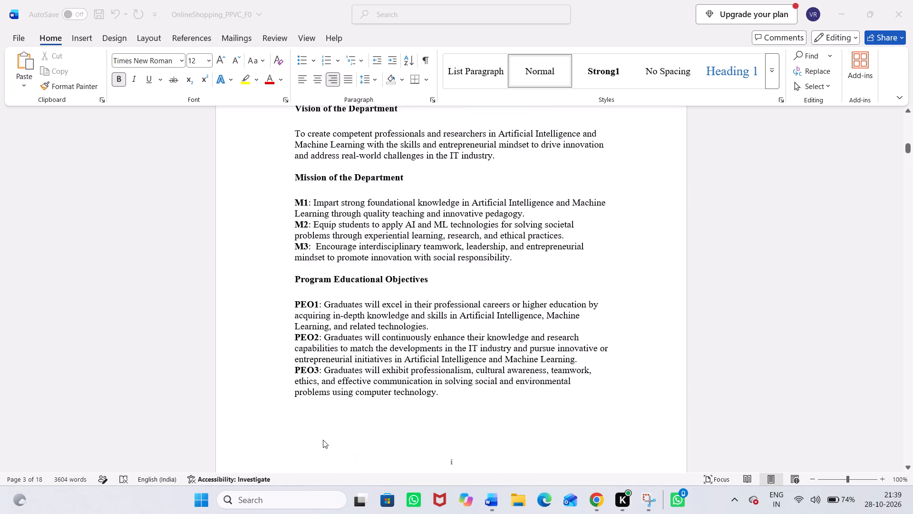
scroll(323, 441, up, 6)
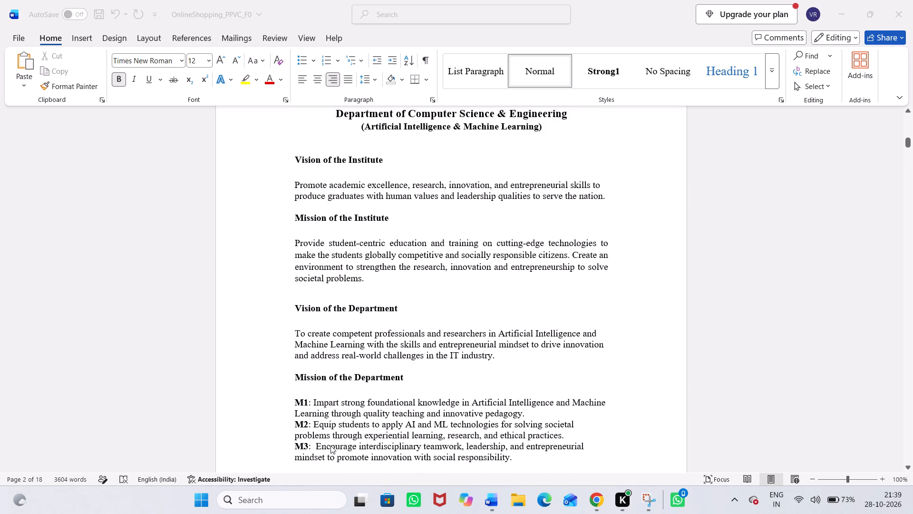
scroll(340, 425, up, 3)
scroll(304, 404, up, 5)
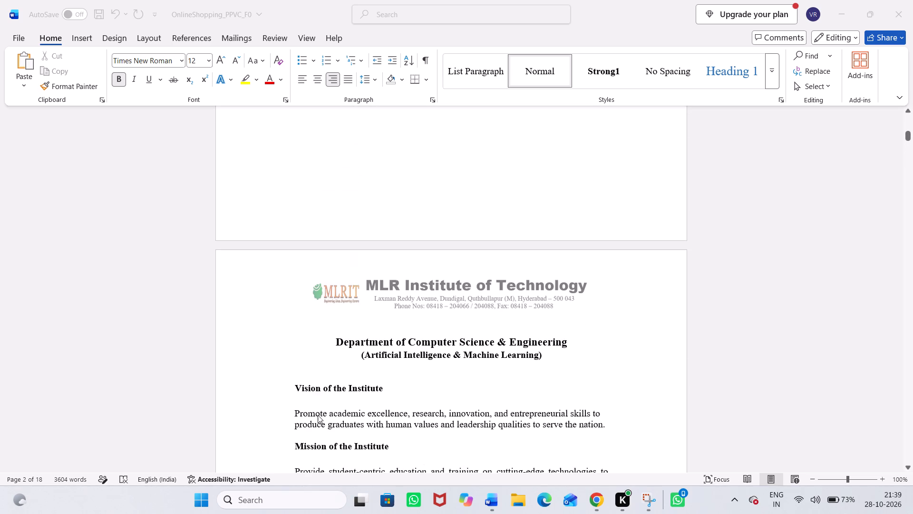
scroll(321, 416, up, 12)
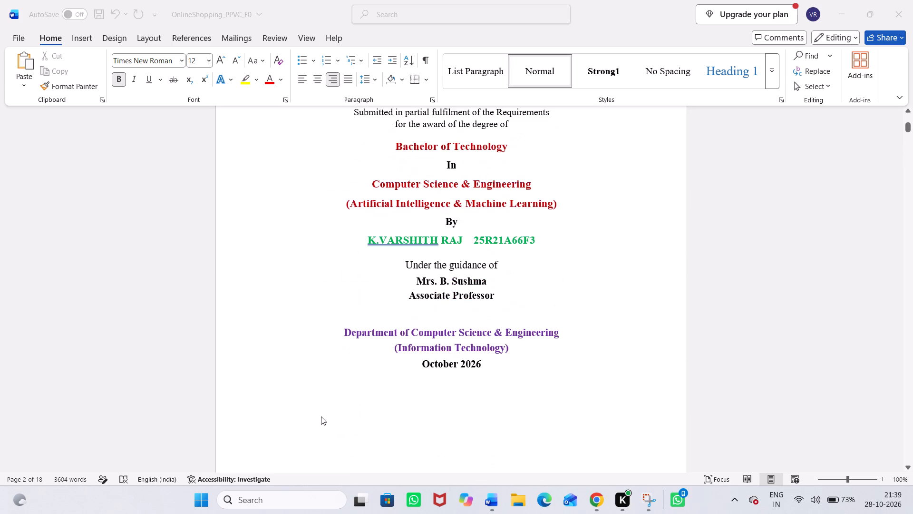
scroll(321, 416, up, 19)
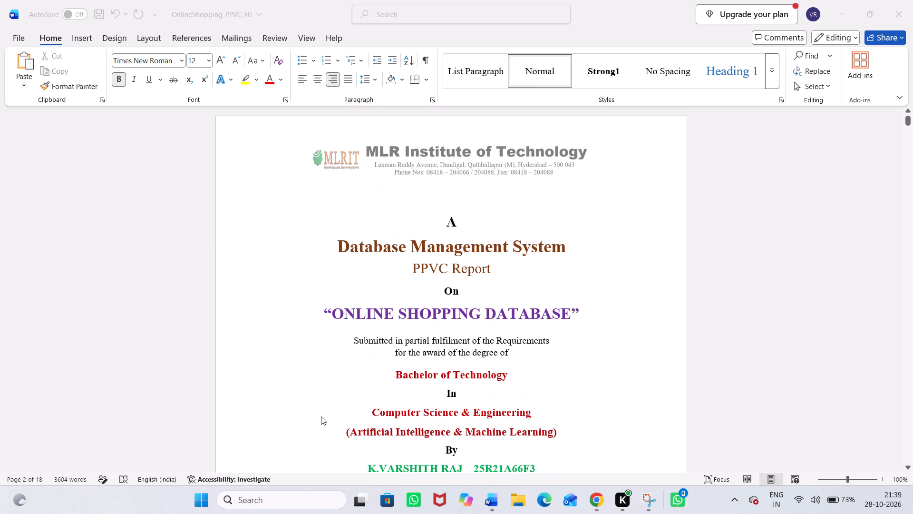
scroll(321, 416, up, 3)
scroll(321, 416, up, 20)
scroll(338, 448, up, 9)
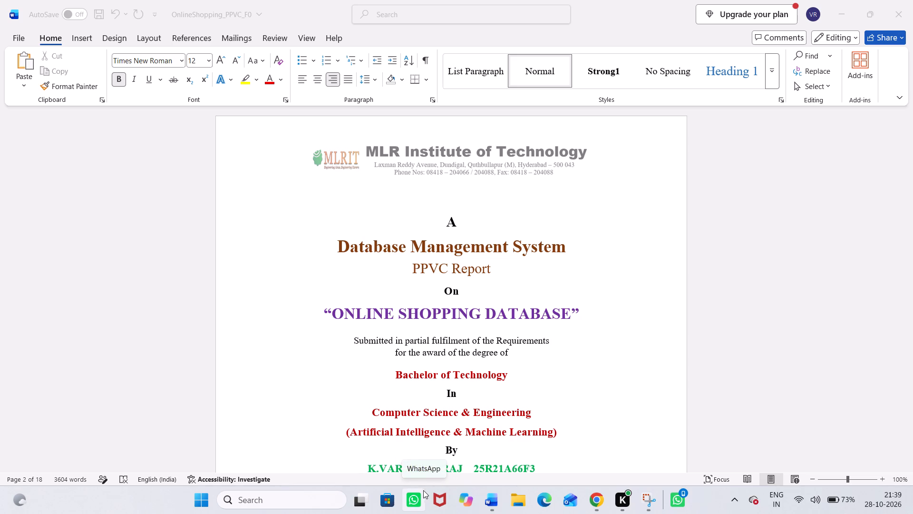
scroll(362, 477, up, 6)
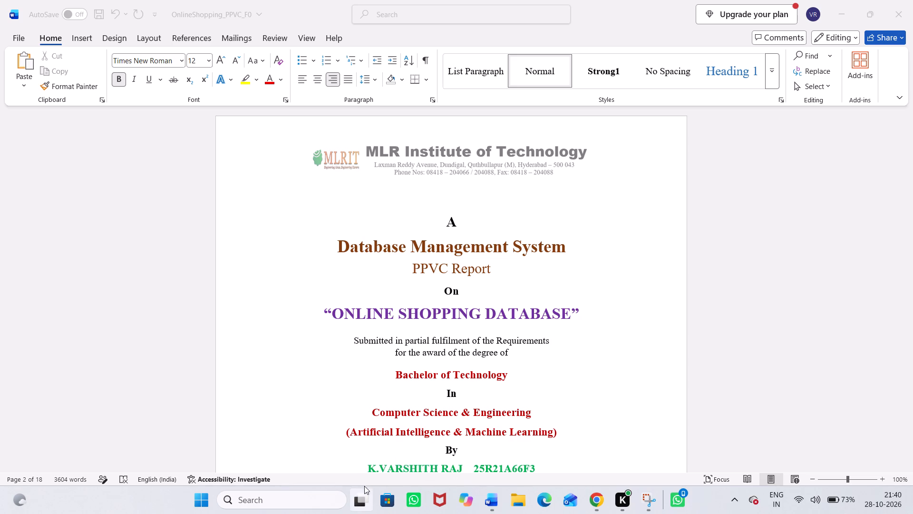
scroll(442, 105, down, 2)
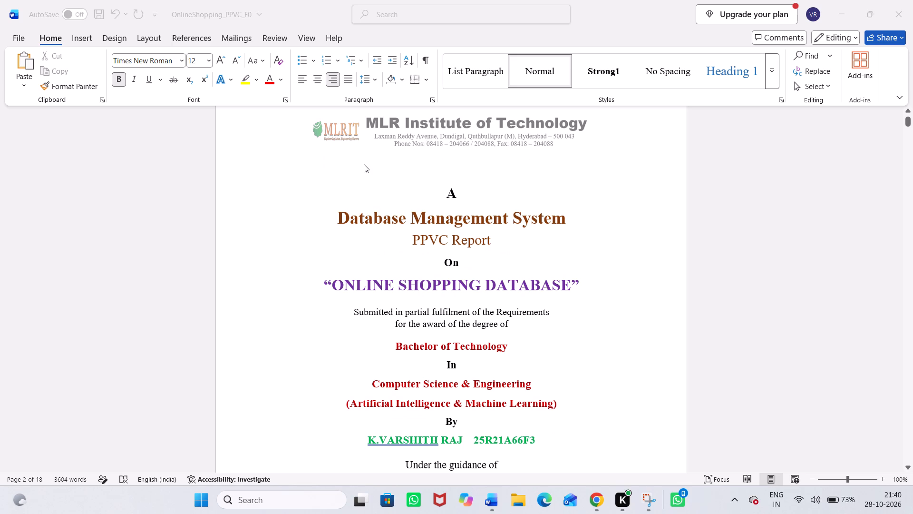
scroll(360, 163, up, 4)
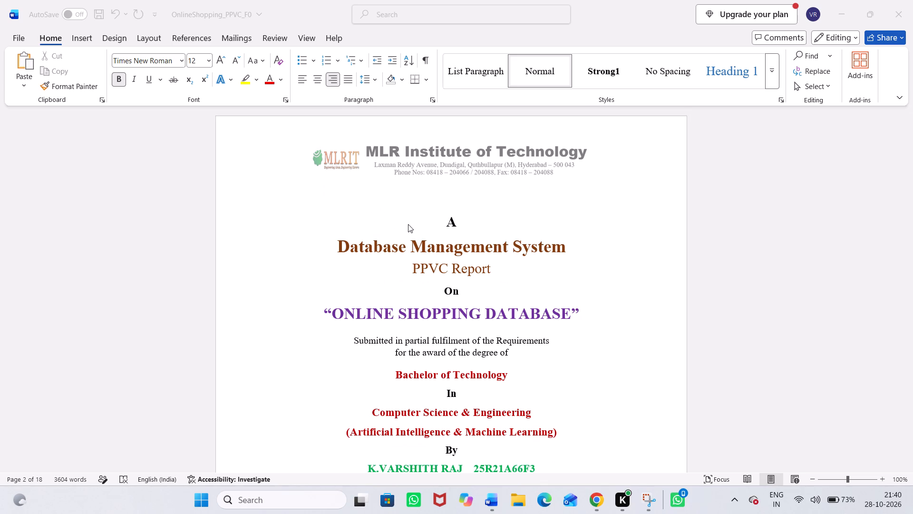
Examine the cover page from the report title to the date, including the student name, roll number, guide and department.
scroll(408, 224, down, 3)
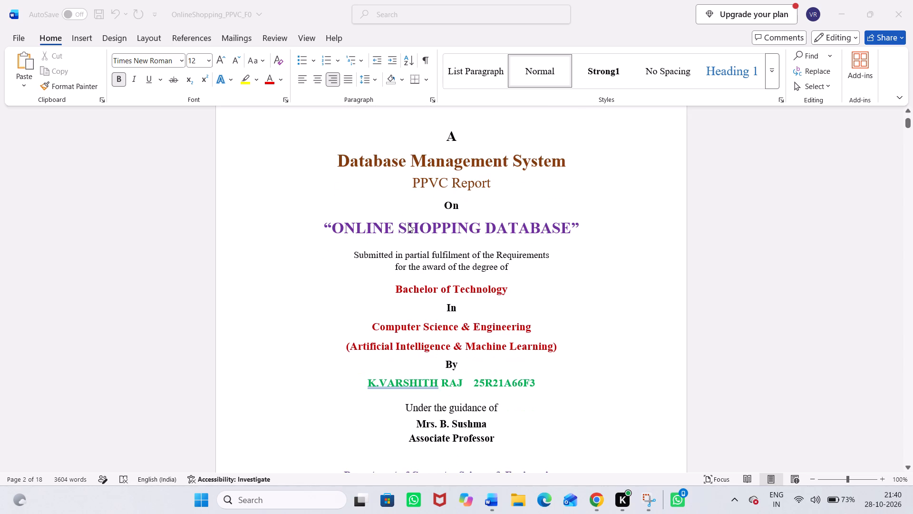
scroll(408, 224, down, 4)
scroll(408, 224, up, 10)
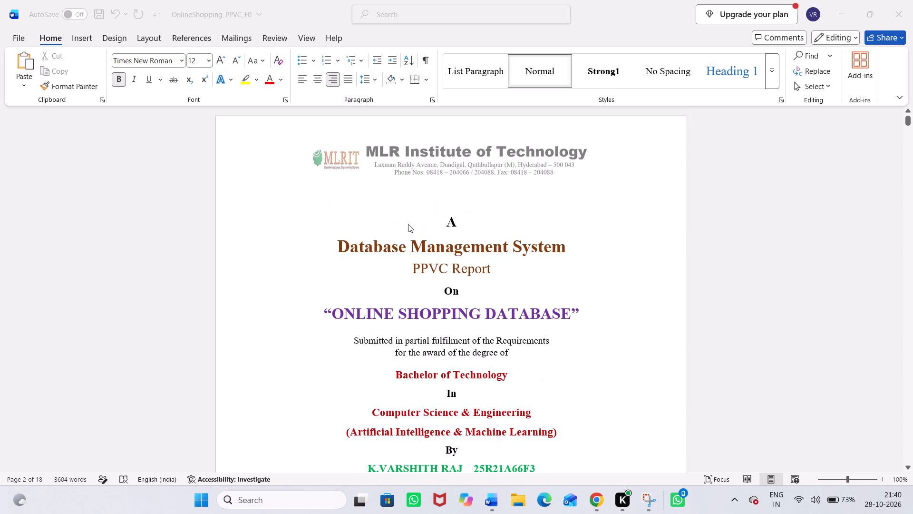
scroll(408, 224, down, 6)
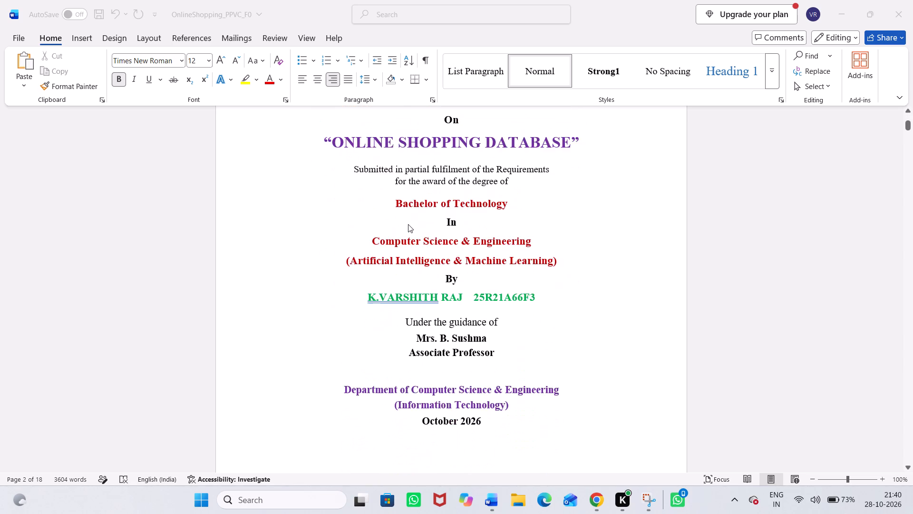
Read through the institute and department vision, mission and educational objectives, continuing to the student details in the certificate.
scroll(408, 224, down, 14)
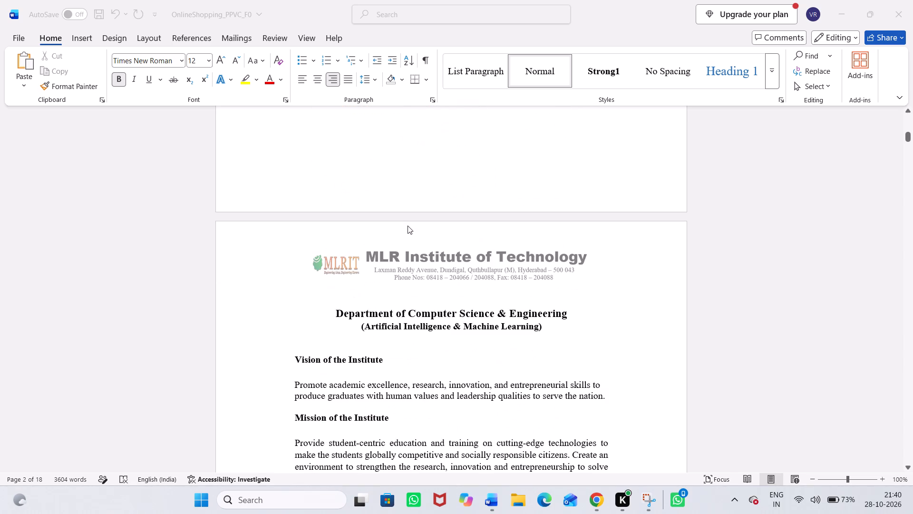
scroll(408, 226, down, 5)
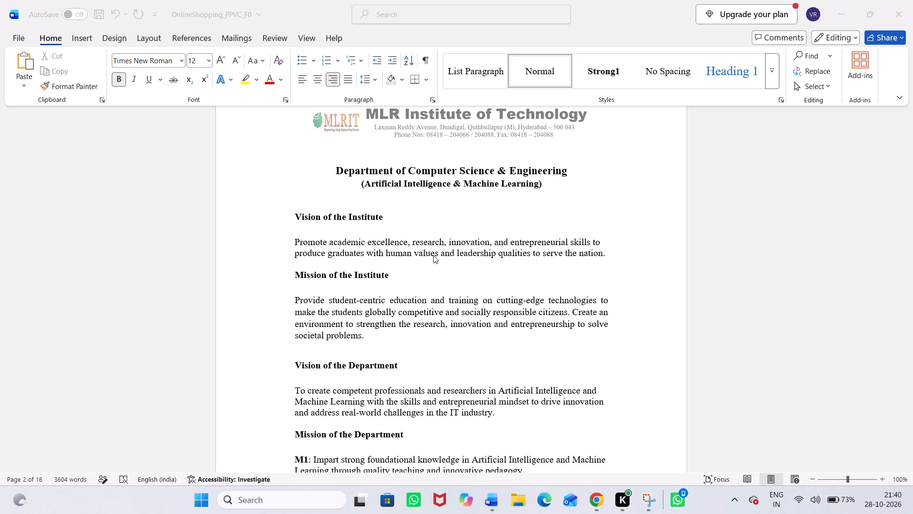
scroll(401, 263, down, 5)
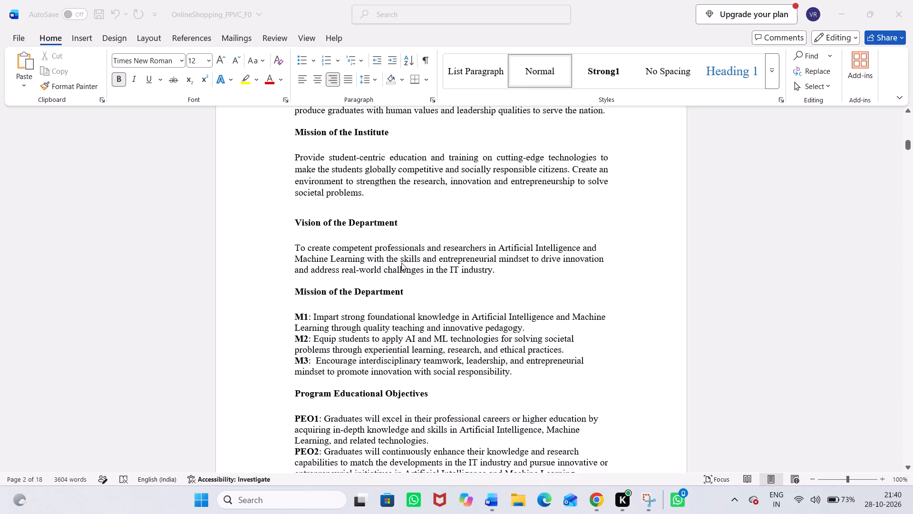
scroll(401, 263, down, 11)
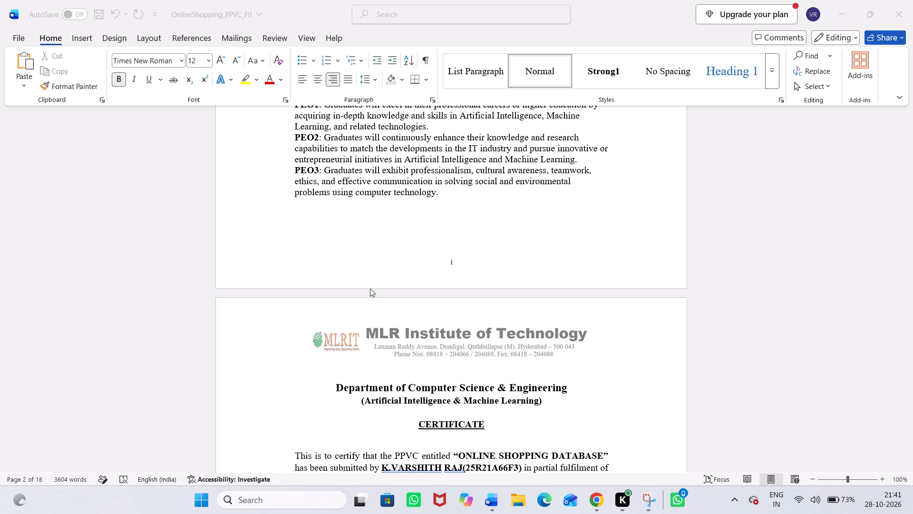
scroll(370, 288, down, 5)
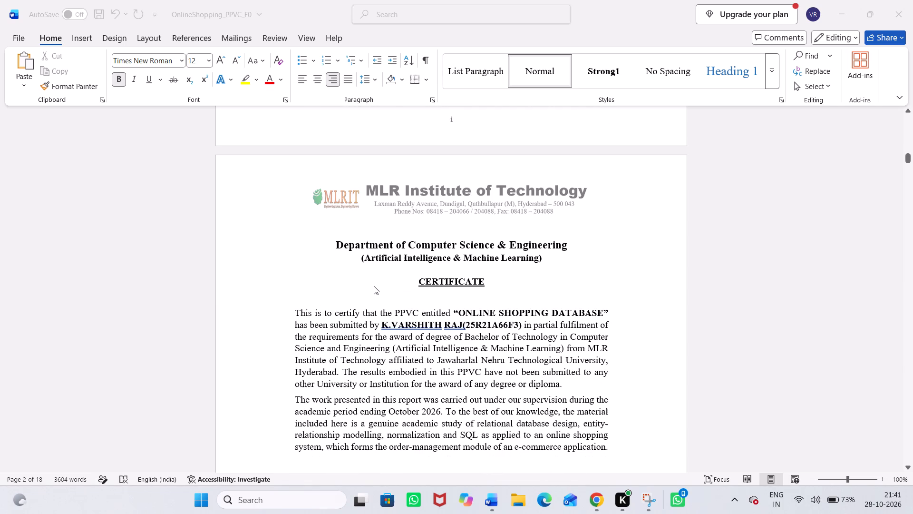
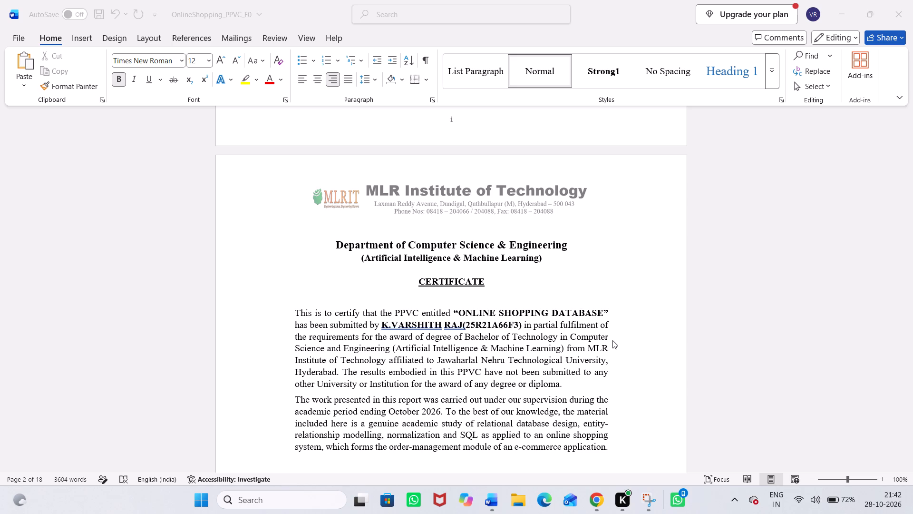
Review the report backwards from the certificate through the educational objectives to the top of the cover page.
scroll(612, 345, up, 3)
scroll(580, 377, up, 4)
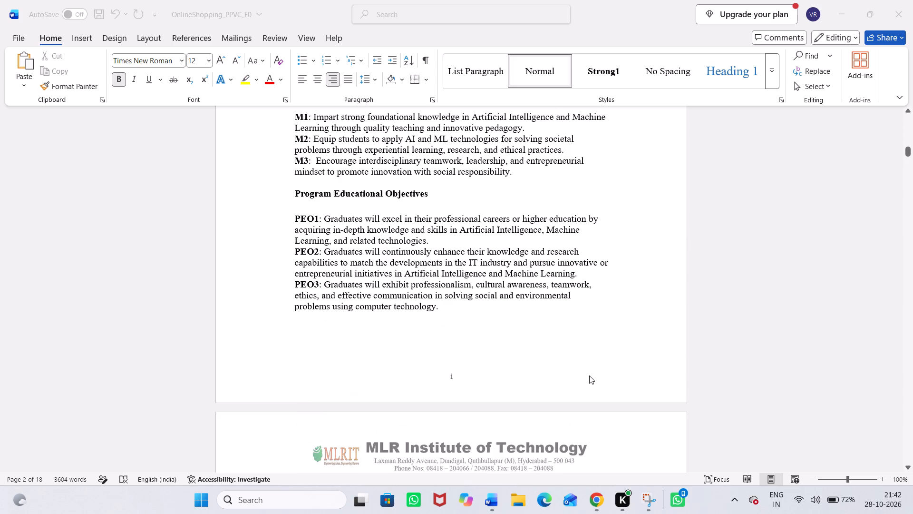
scroll(589, 376, up, 20)
scroll(589, 376, up, 12)
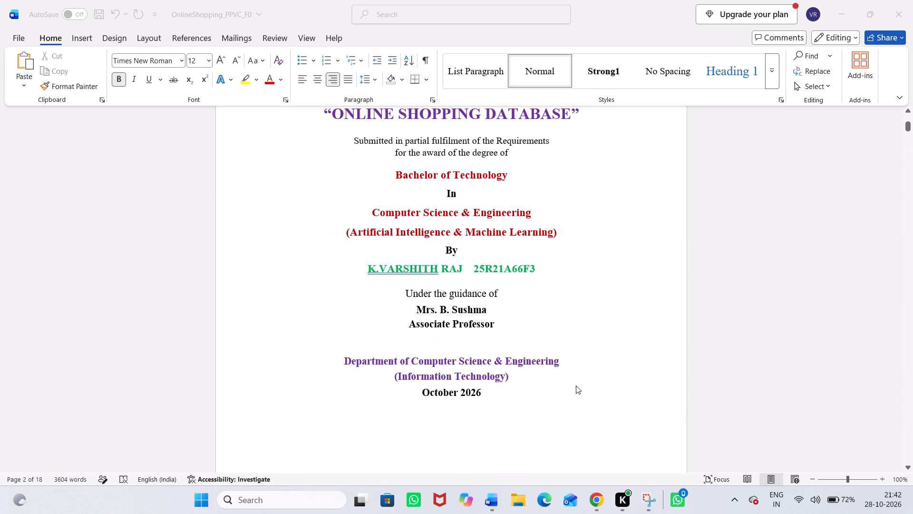
scroll(578, 385, up, 5)
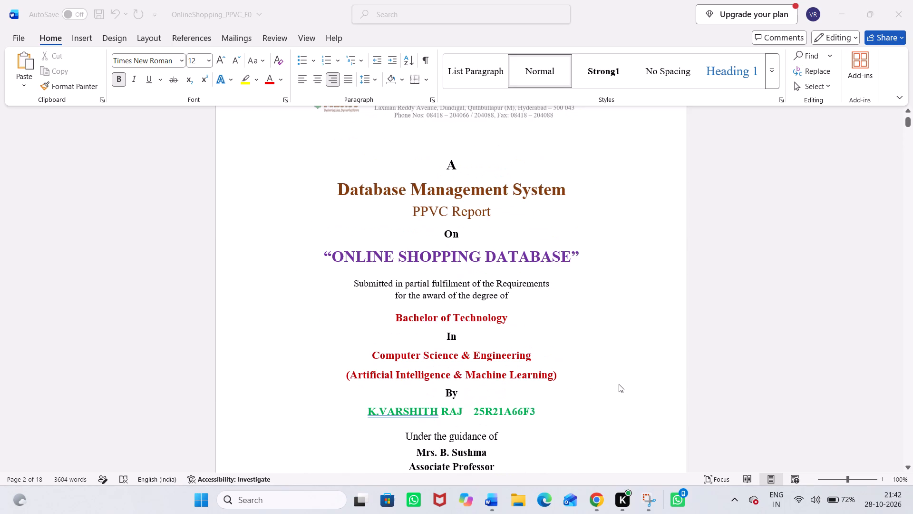
scroll(504, 402, up, 8)
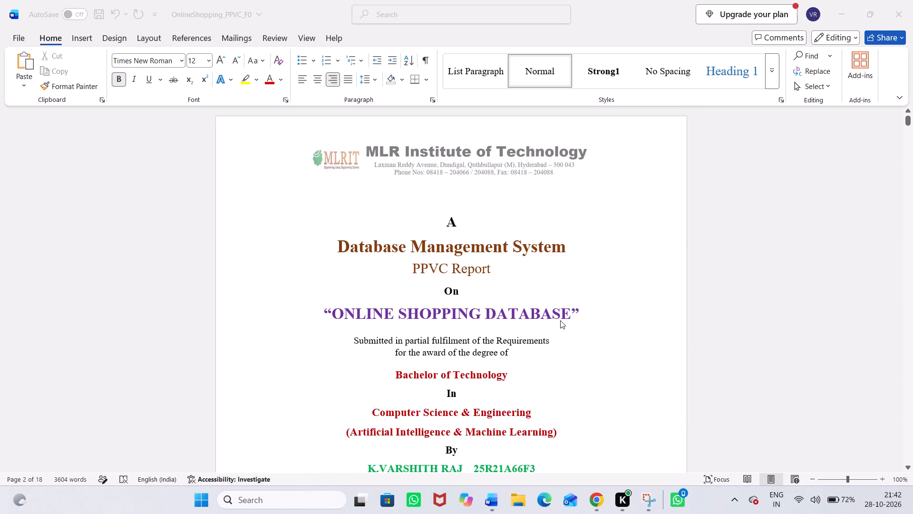
scroll(508, 247, down, 5)
scroll(344, 218, up, 6)
Examine the cover page from the report title down to the student details, guide, department and date.
scroll(591, 220, down, 4)
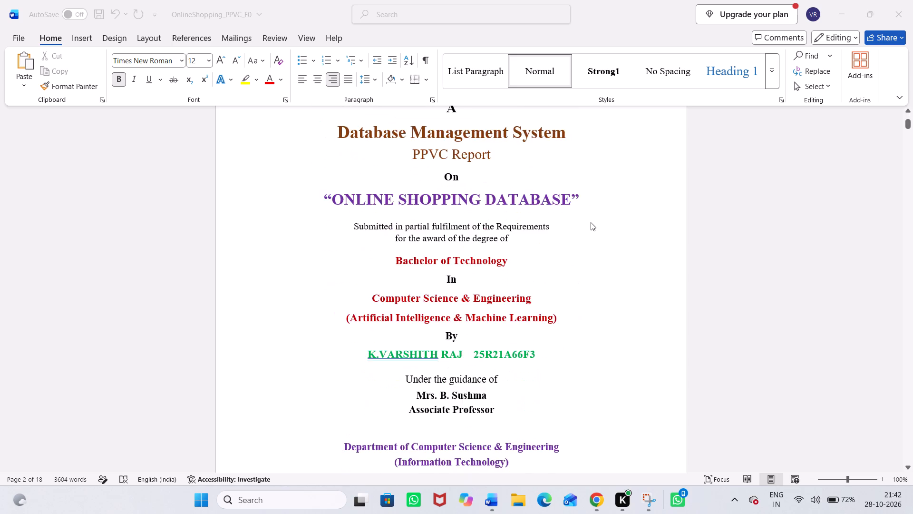
scroll(591, 223, down, 6)
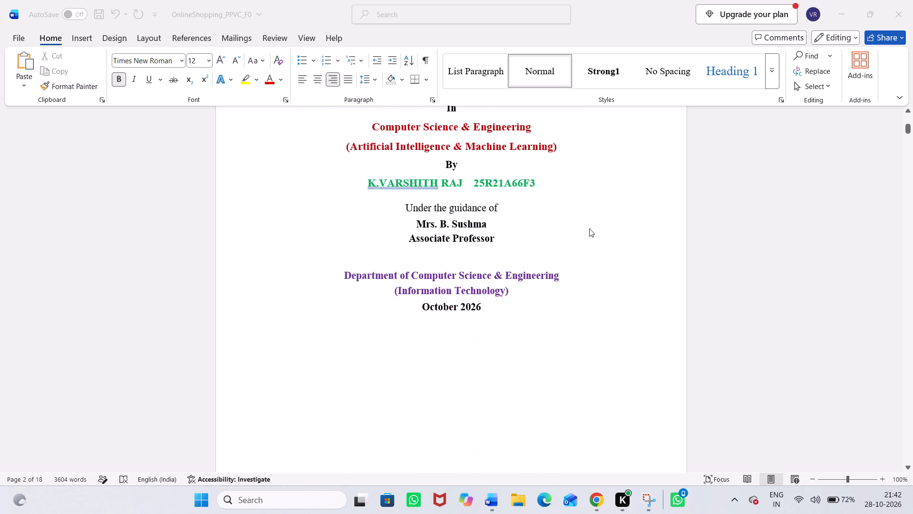
scroll(589, 228, down, 10)
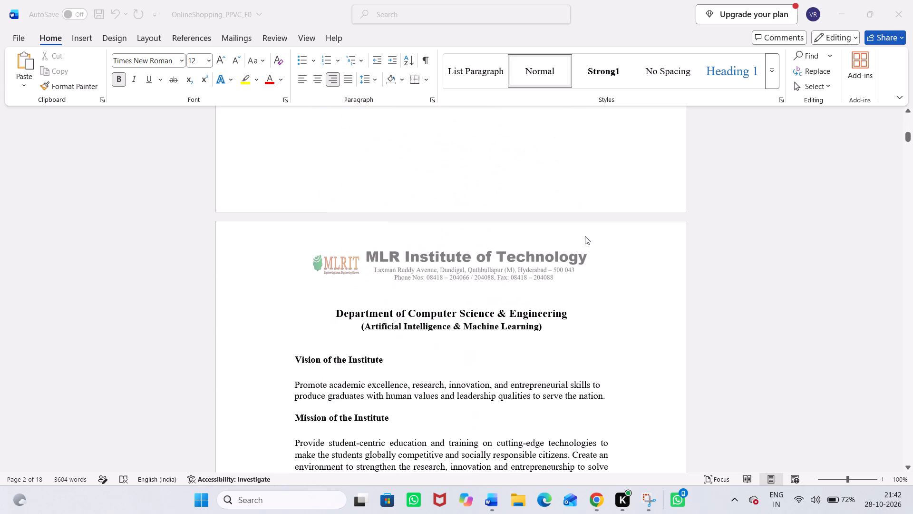
Read through the institute and department vision and mission statements and the program educational objectives.
scroll(585, 236, down, 6)
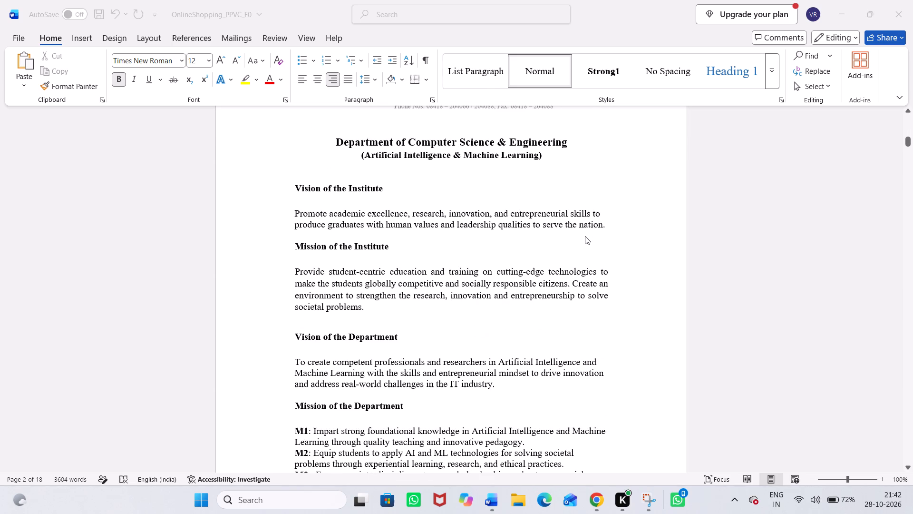
scroll(585, 238, down, 5)
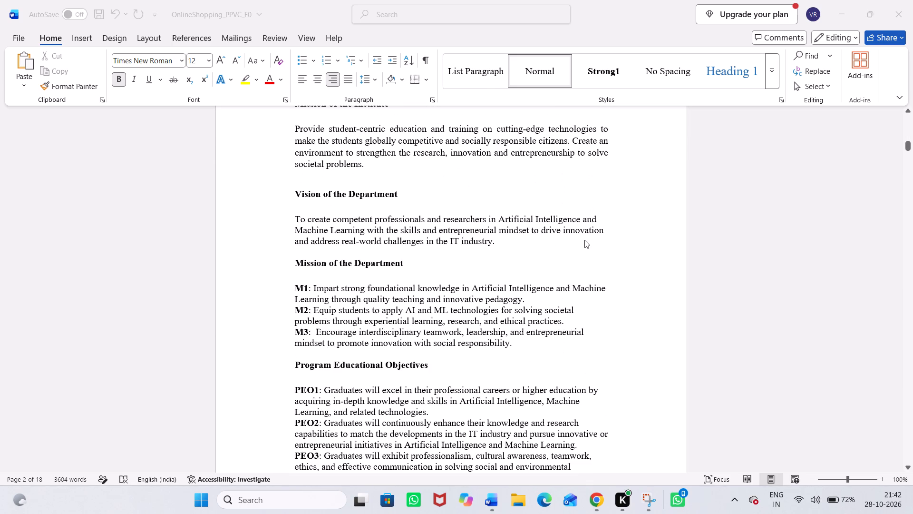
scroll(584, 243, down, 7)
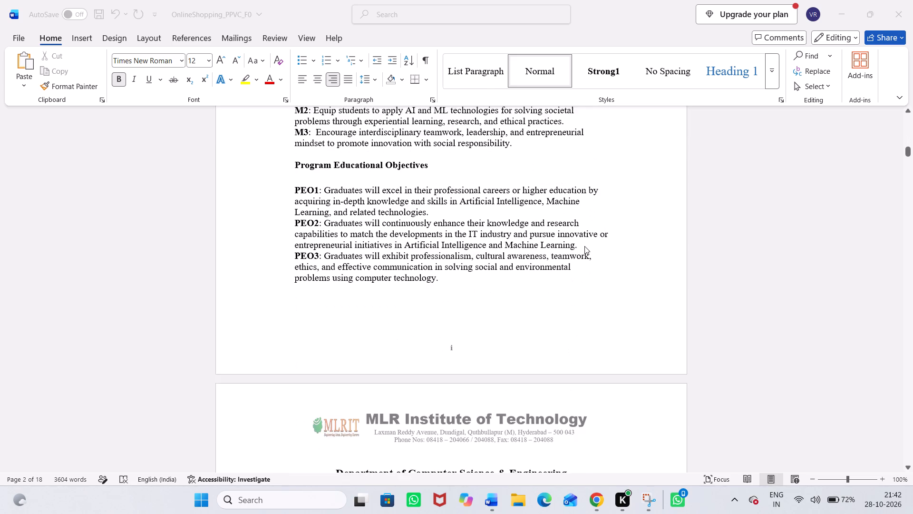
Examine the certificate page, including the report title, student name, roll number and supervision paragraph.
scroll(584, 246, down, 5)
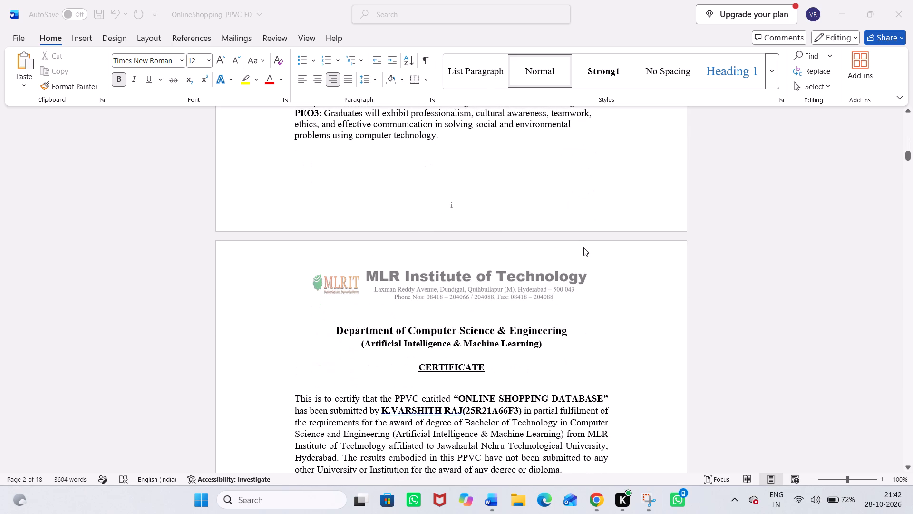
scroll(583, 250, down, 3)
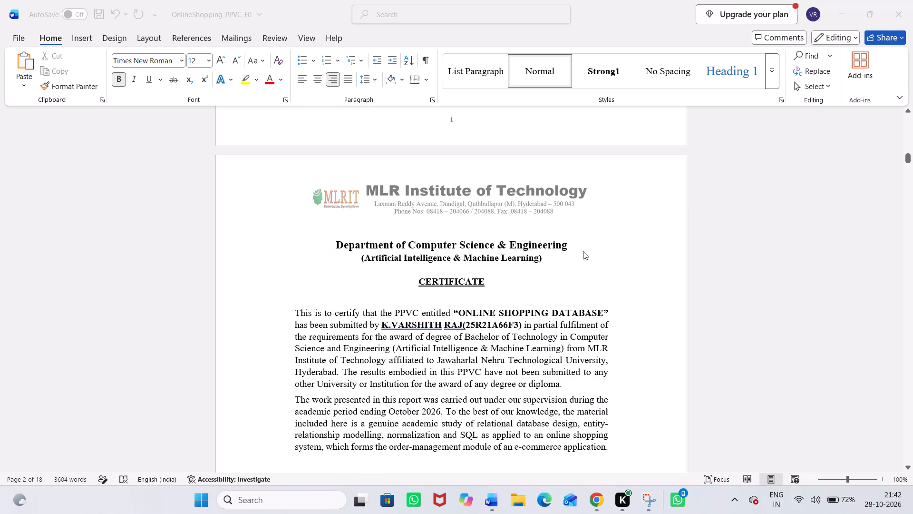
scroll(583, 251, down, 3)
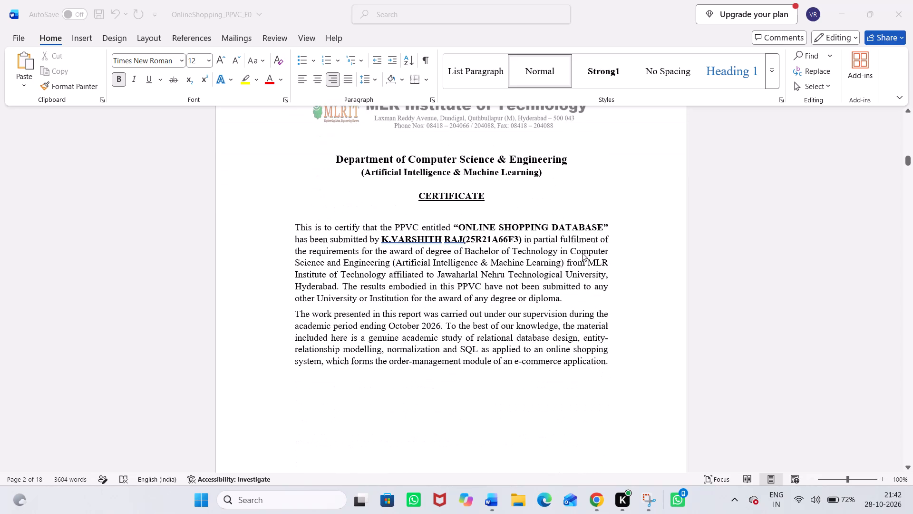
scroll(582, 253, down, 4)
Go back to the cover page and recheck the student details, guide, department and date.
scroll(581, 257, up, 12)
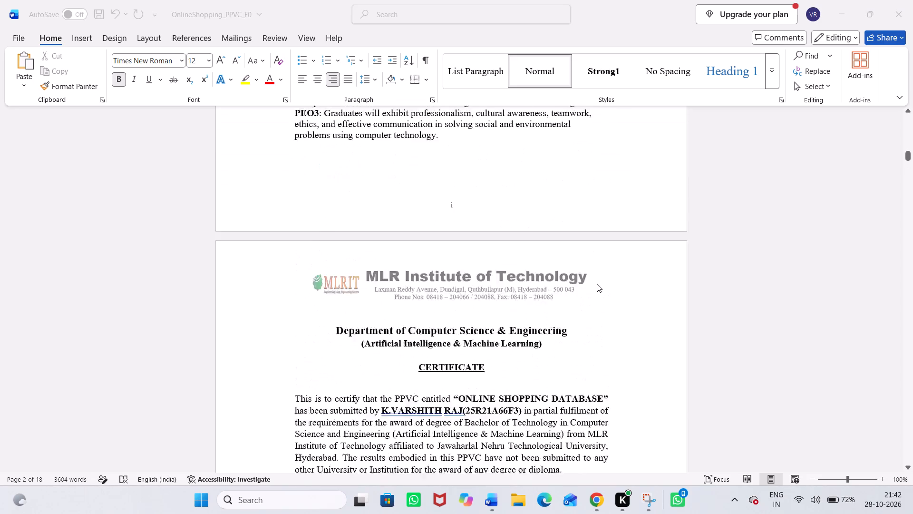
scroll(597, 284, up, 20)
scroll(597, 284, up, 14)
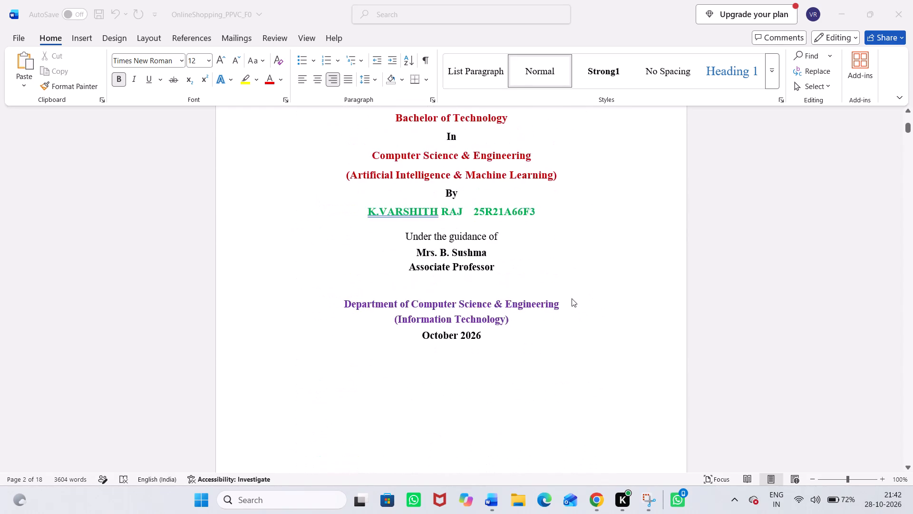
scroll(572, 298, up, 12)
scroll(576, 308, down, 14)
scroll(576, 313, up, 2)
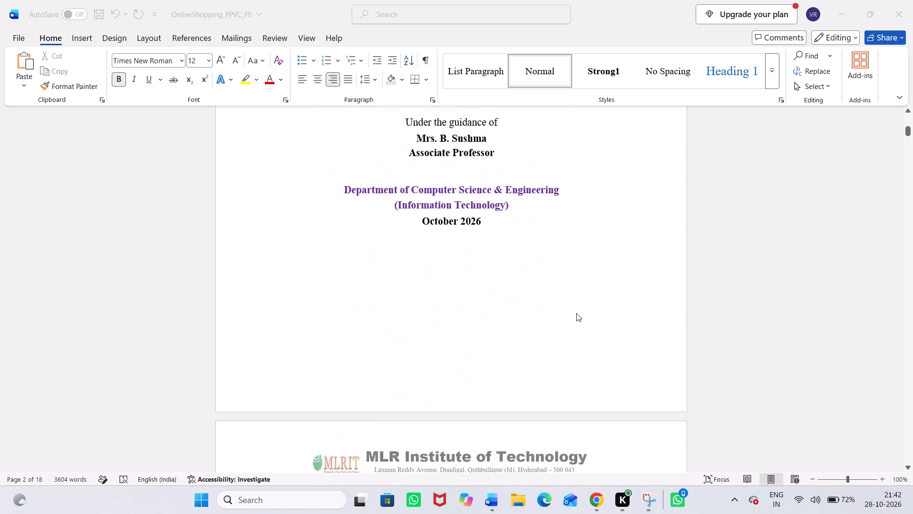
scroll(576, 313, up, 3)
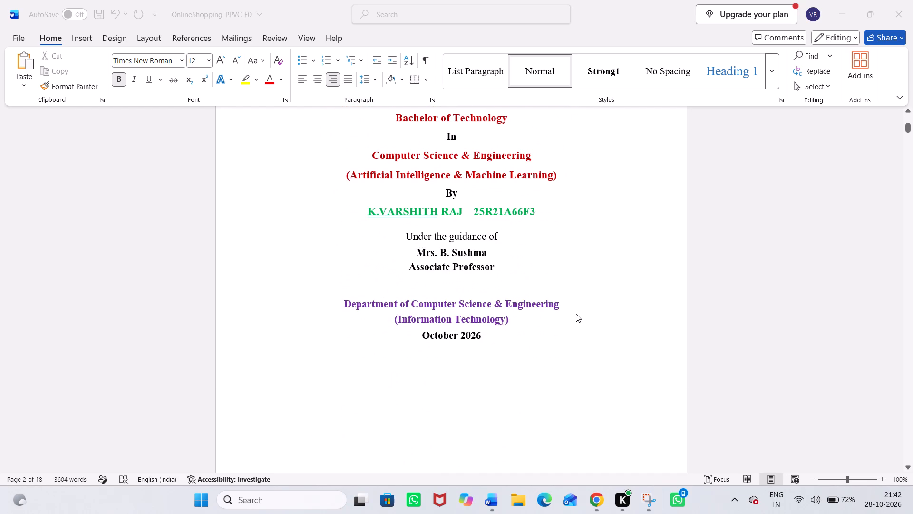
Check the report from the cover page through the certificate, declaration, acknowledgement and contents to the abstract.
scroll(576, 317, down, 1)
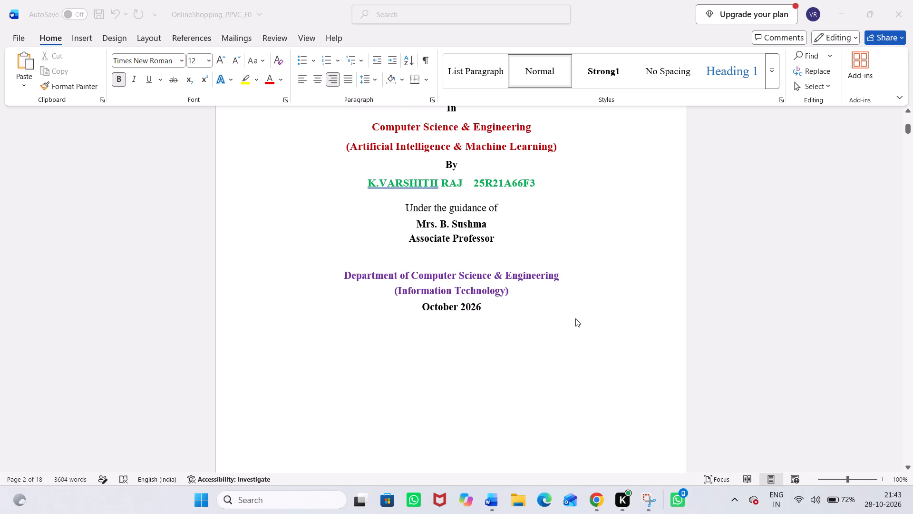
scroll(575, 319, down, 5)
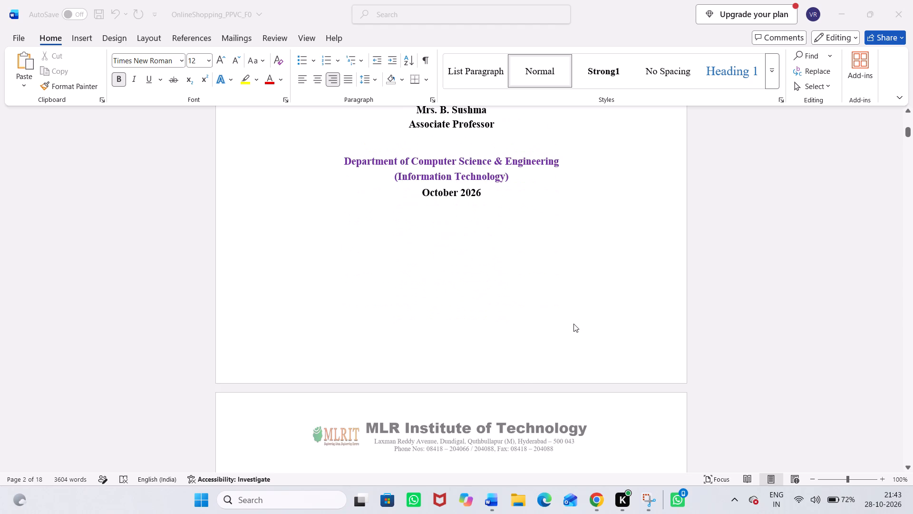
scroll(573, 324, down, 10)
scroll(573, 327, down, 12)
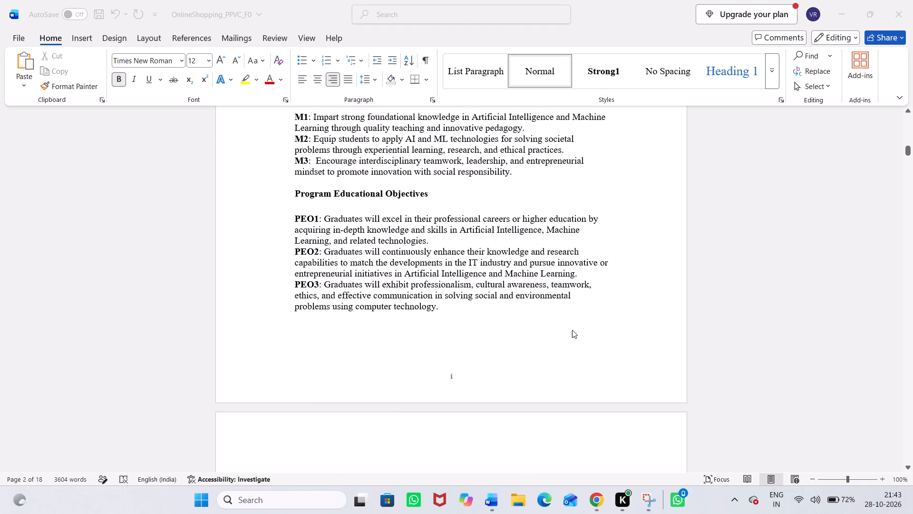
scroll(572, 330, down, 17)
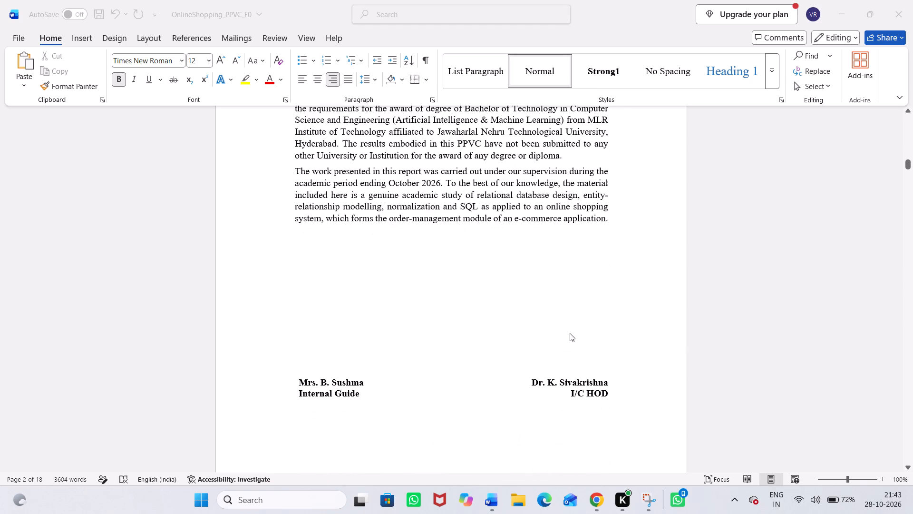
scroll(570, 333, down, 19)
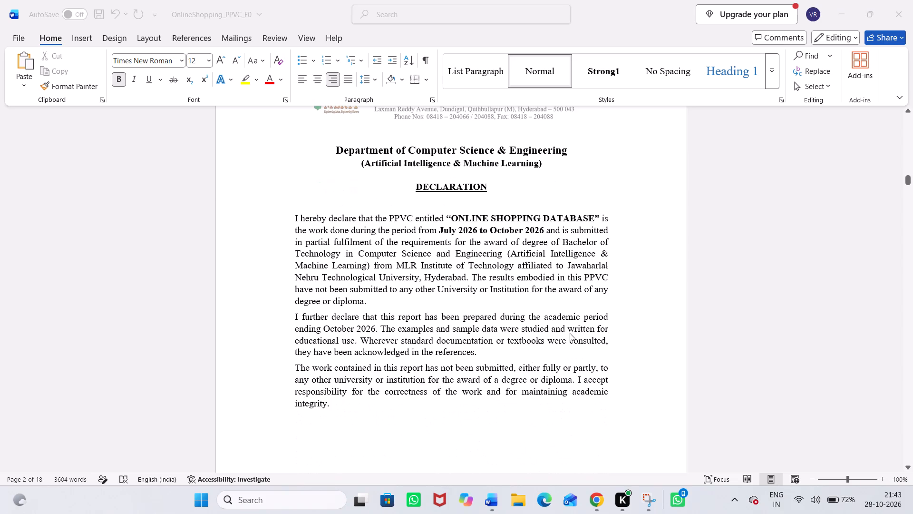
scroll(570, 333, down, 15)
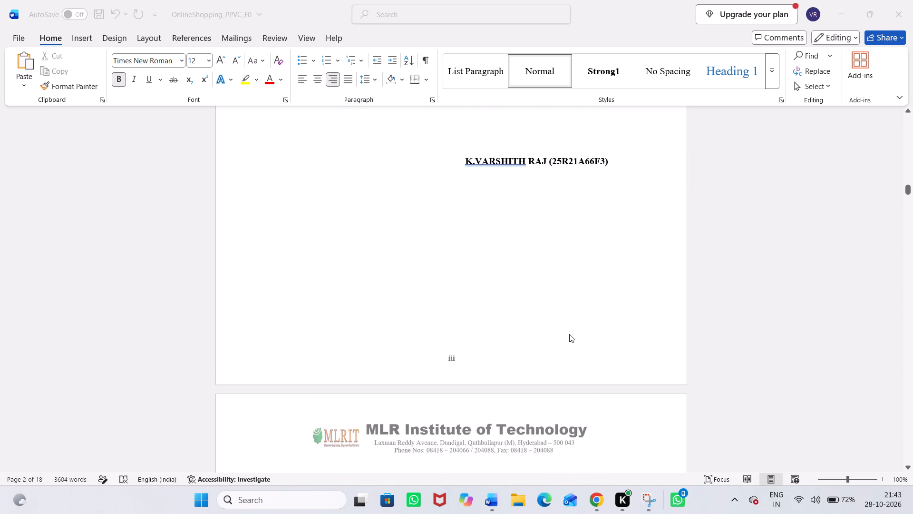
scroll(569, 334, down, 20)
scroll(569, 334, down, 6)
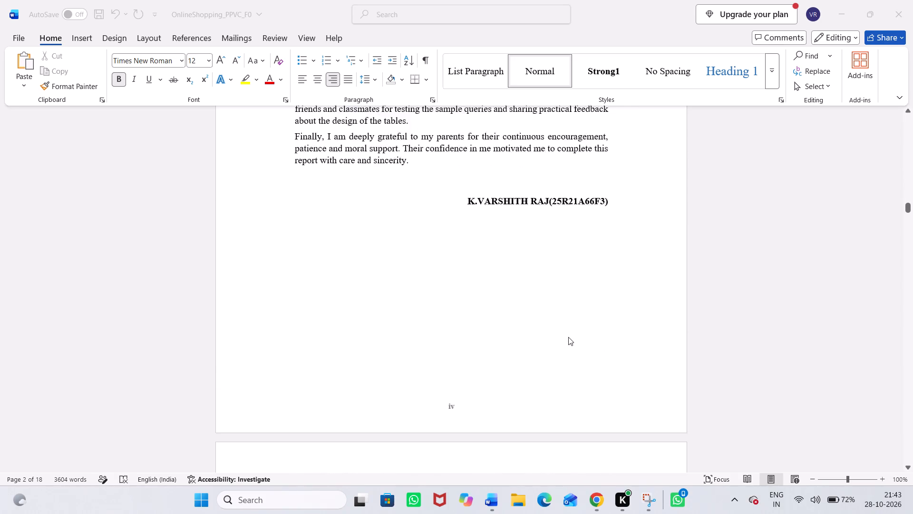
scroll(568, 337, down, 20)
scroll(568, 337, down, 6)
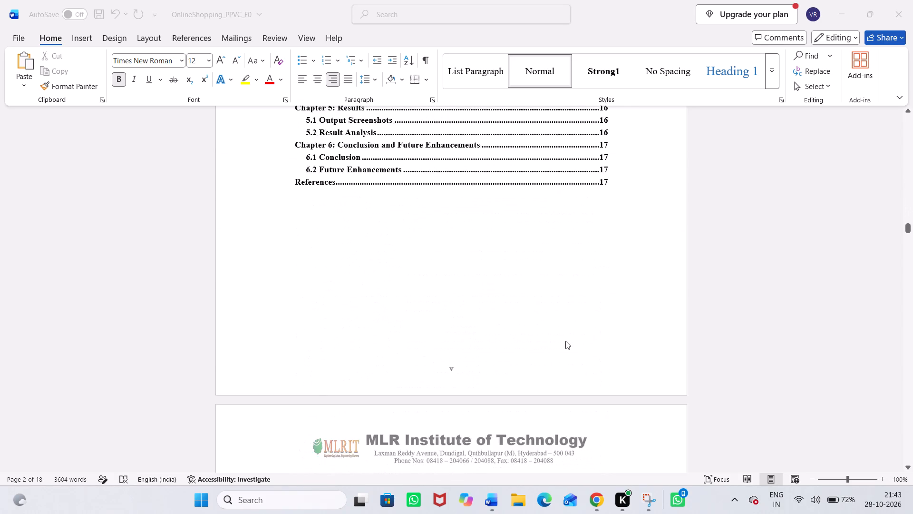
scroll(565, 341, down, 20)
scroll(565, 341, down, 1)
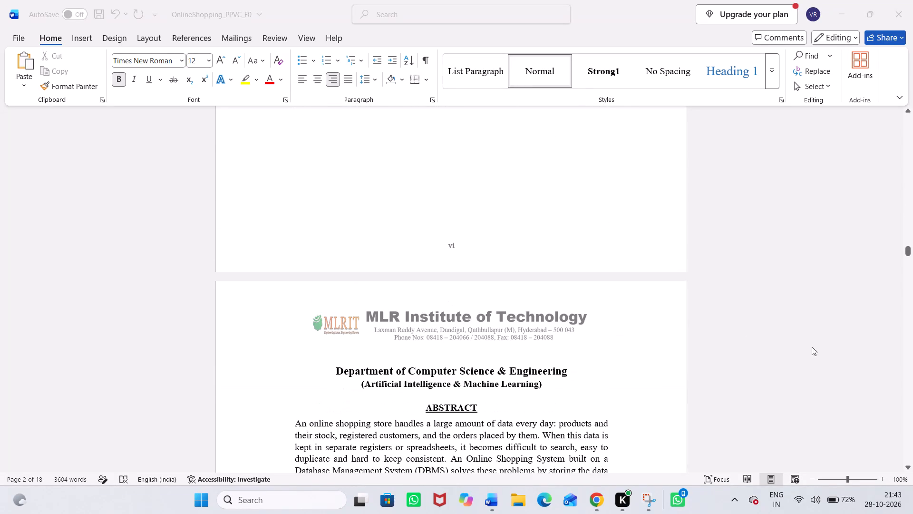
Print the whole report with Microsoft Print to PDF, naming the output DBMS PPVC LAB.pdf in the F3 folder.
click(12, 39)
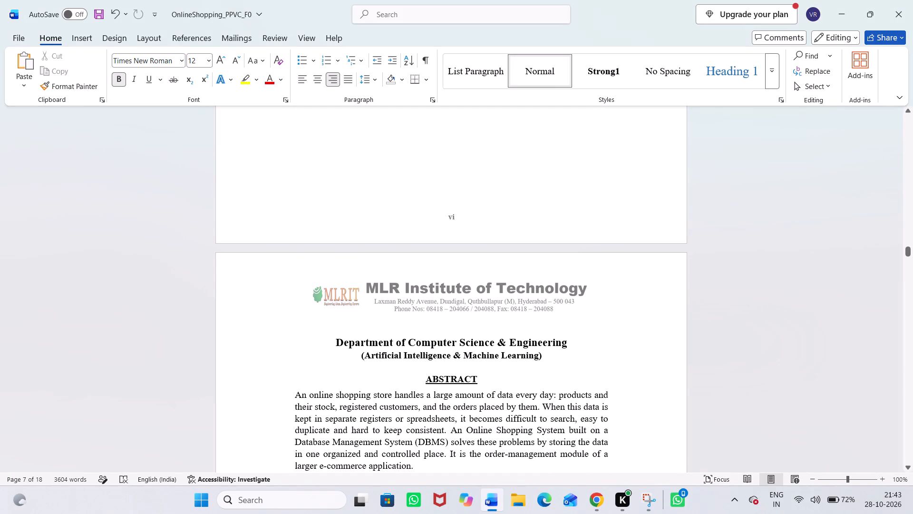
click(13, 41)
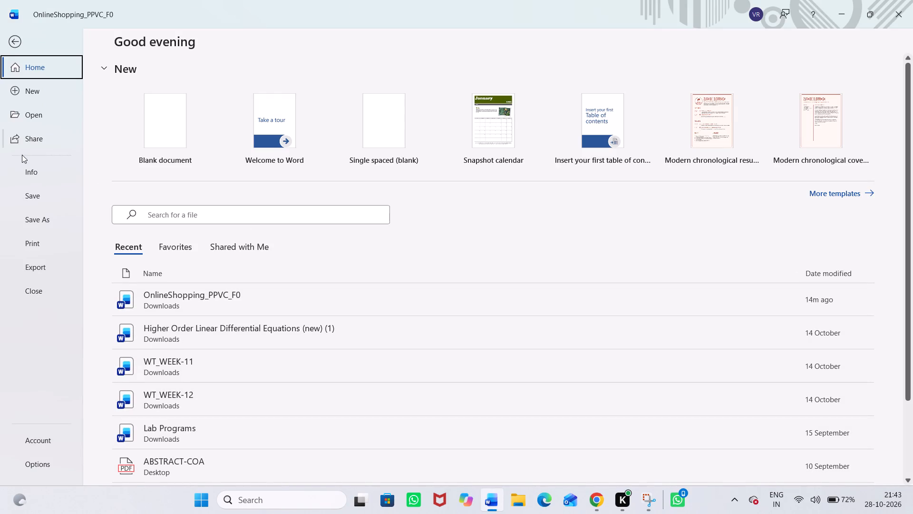
click(26, 244)
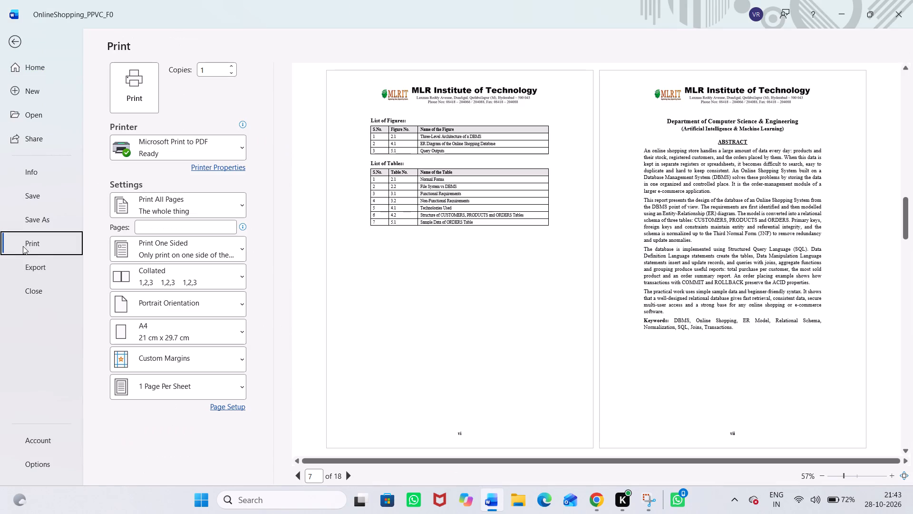
click(122, 80)
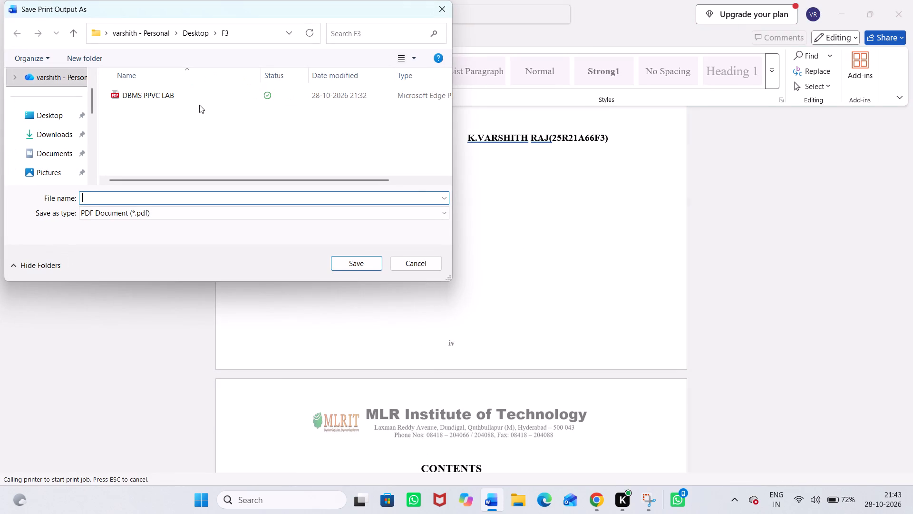
text(DBMS)
key(space)
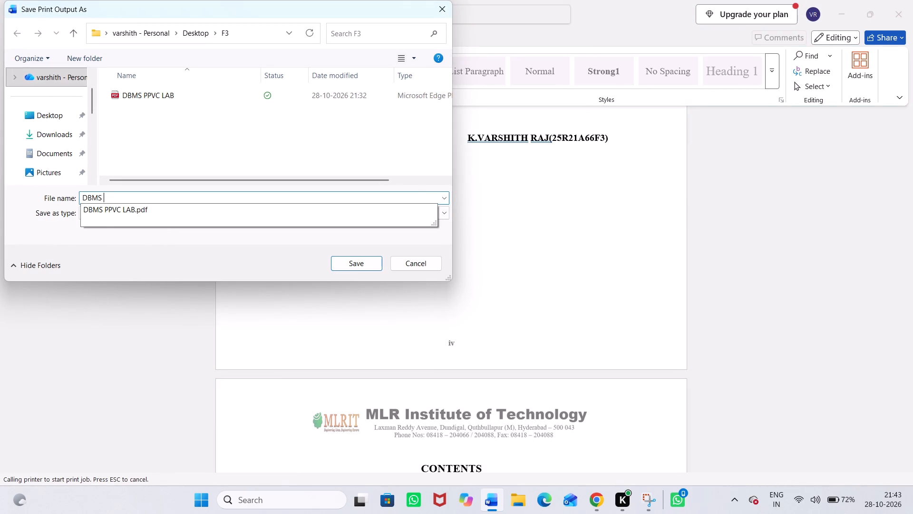
click(100, 205)
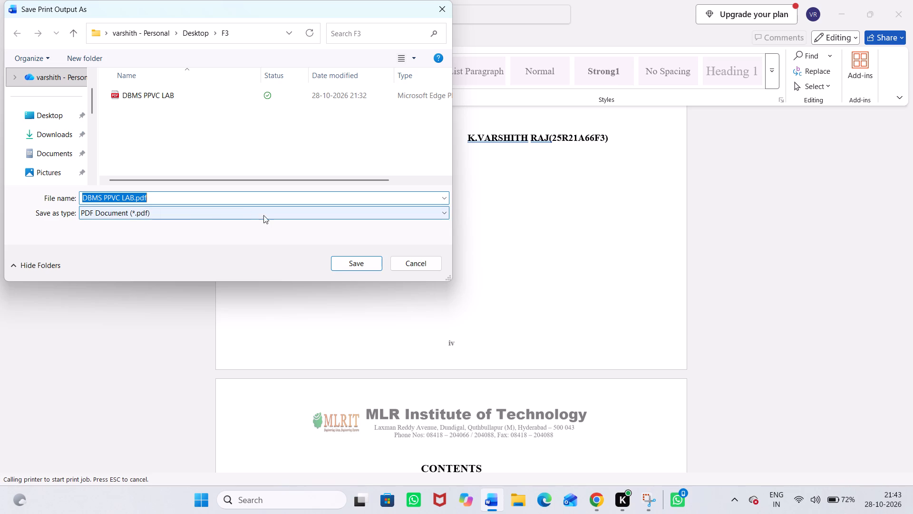
Save the print output as DBMS PPVC LAB.pdf in the F3 folder, replacing the existing file.
click(344, 268)
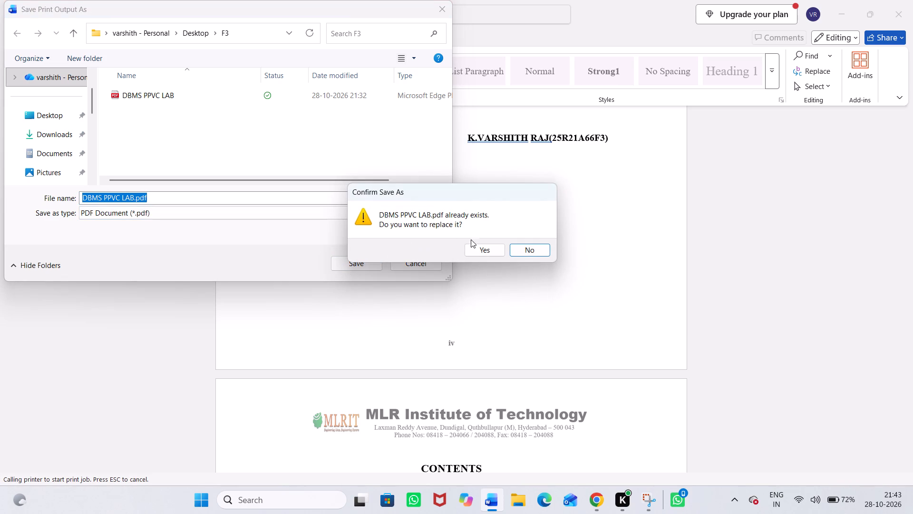
click(476, 252)
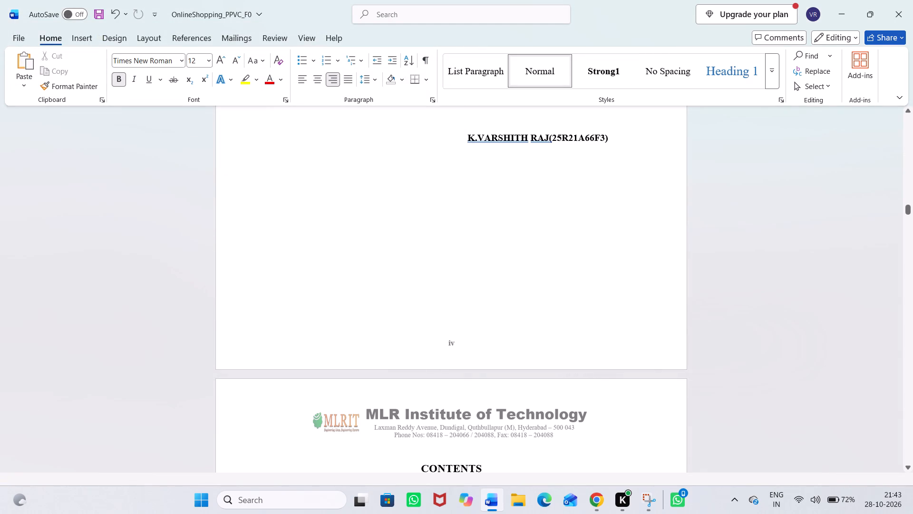
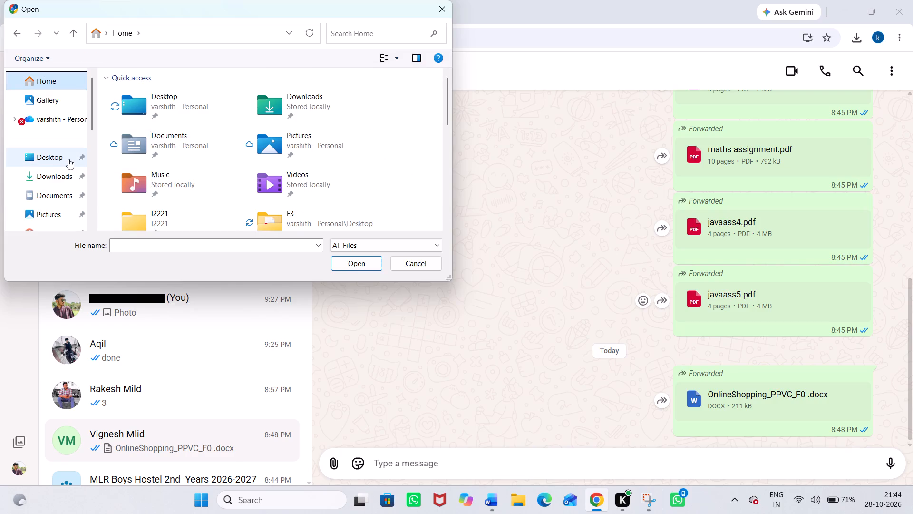
scroll(68, 159, up, 2)
click(42, 194)
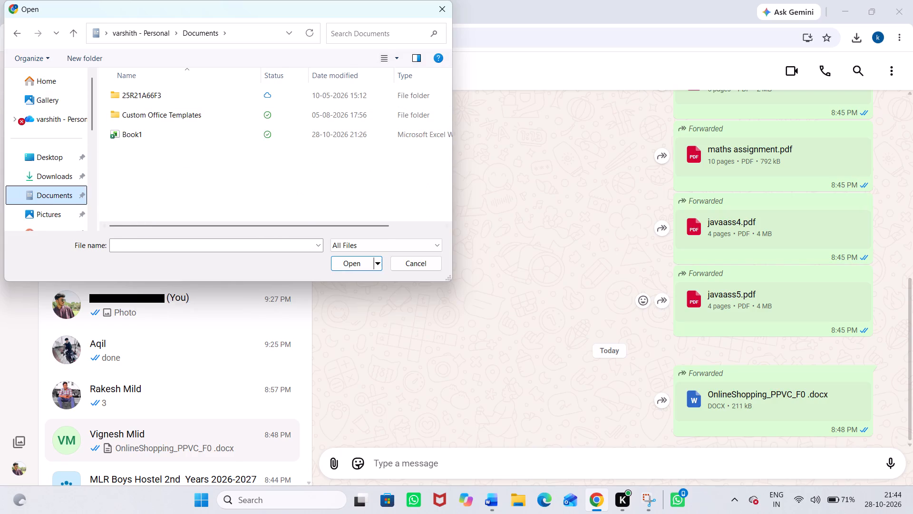
click(134, 244)
click(54, 74)
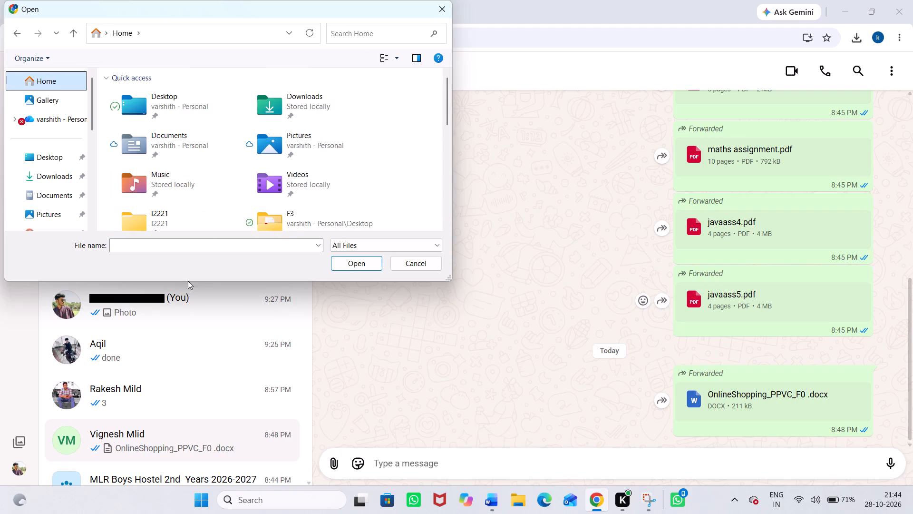
click(180, 241)
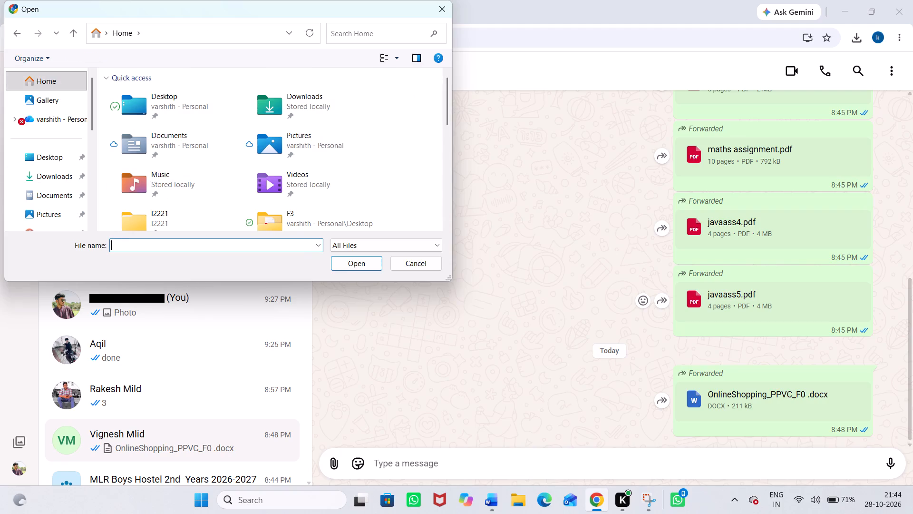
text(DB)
click(181, 263)
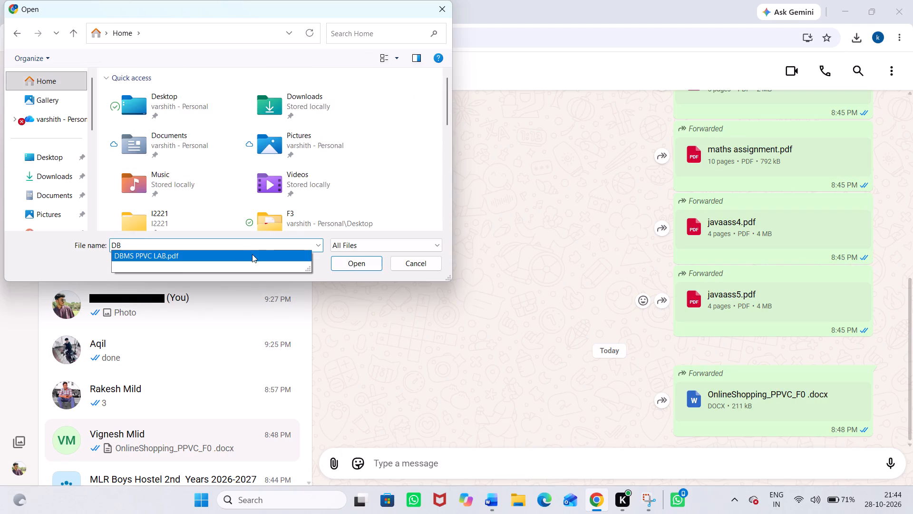
click(243, 252)
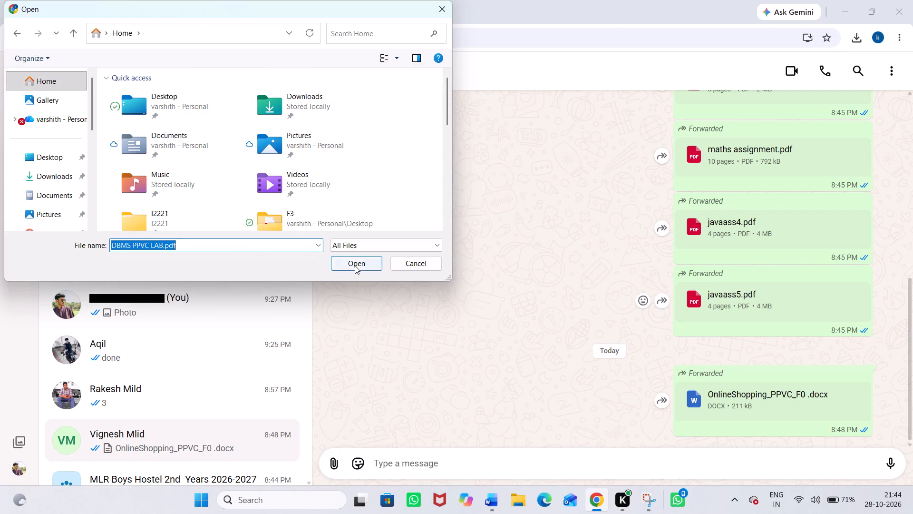